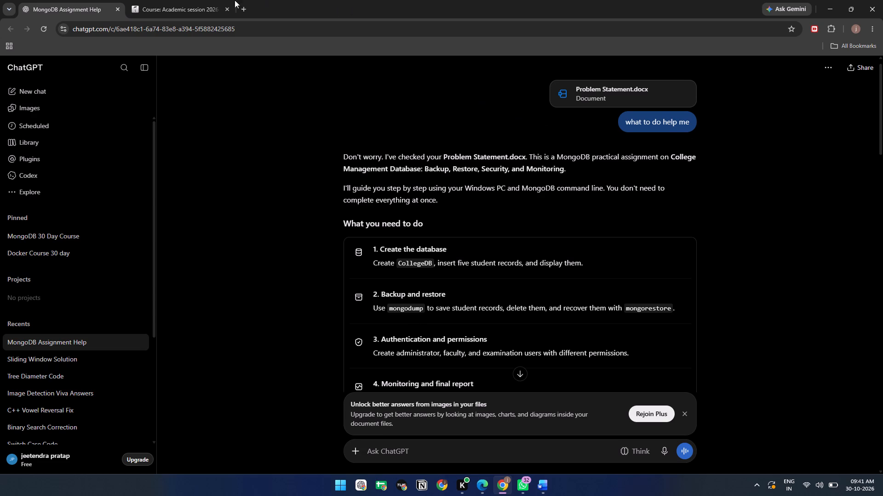
Switch to the ADBMS course page and look through its Part A to Part F sections for the relevant submission entry.
{"action": "left_click", "coordinate": [211, 0]}
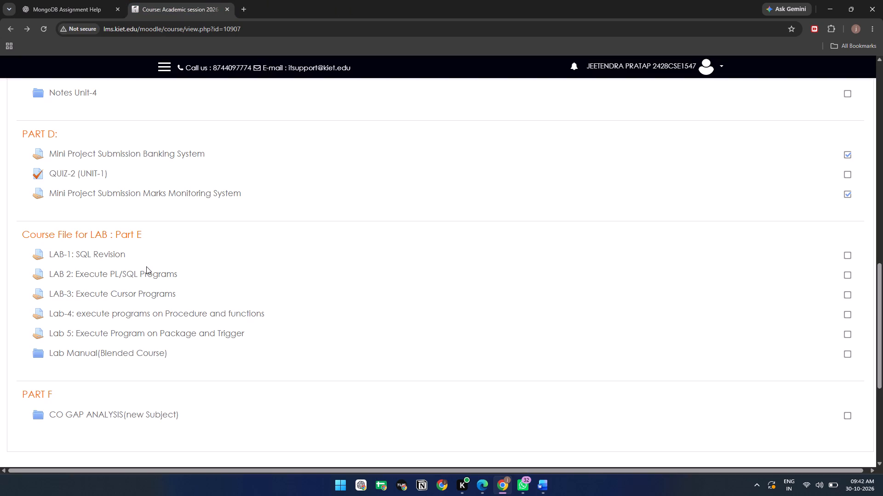
{"action": "scroll", "coordinate": [146, 266], "scroll_direction": "down", "scroll_amount": 2}
{"action": "scroll", "coordinate": [146, 266], "scroll_direction": "up", "scroll_amount": 2}
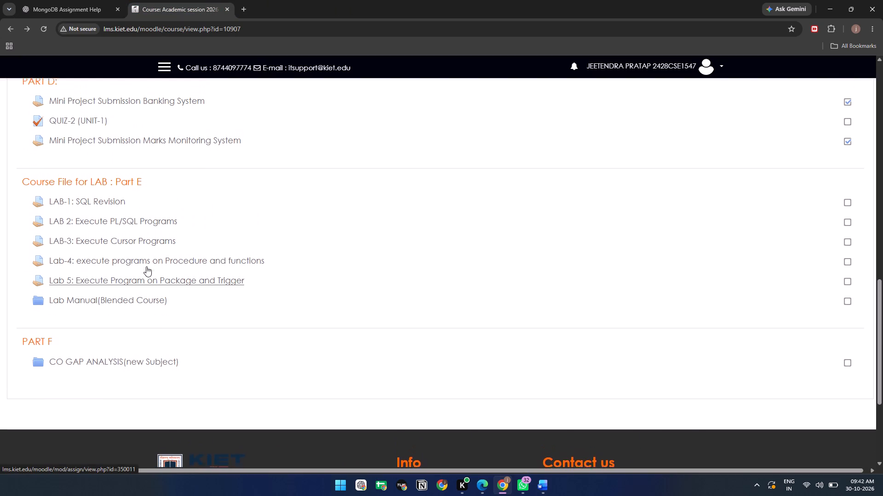
{"action": "scroll", "coordinate": [146, 266], "scroll_direction": "up", "scroll_amount": 2}
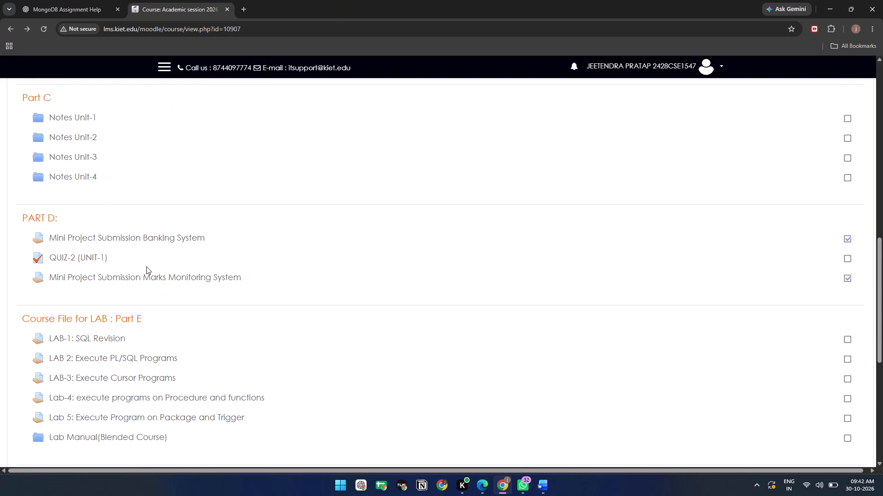
{"action": "scroll", "coordinate": [146, 266], "scroll_direction": "up", "scroll_amount": 6}
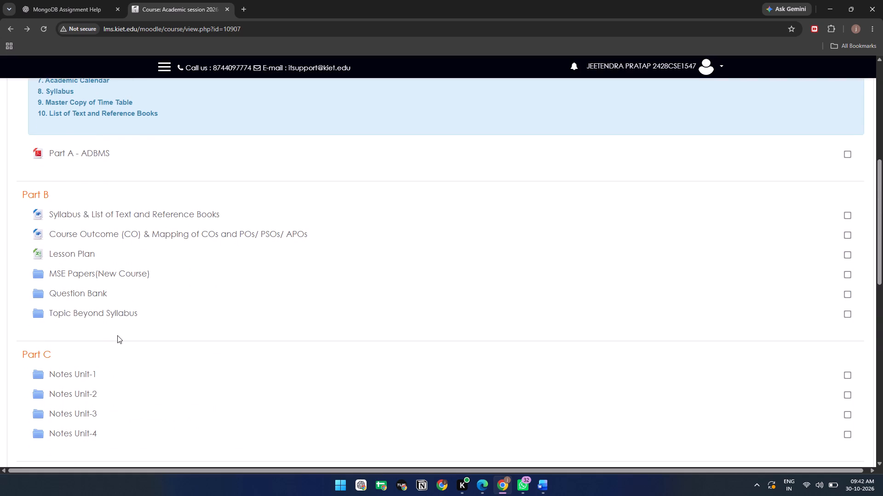
{"action": "scroll", "coordinate": [117, 335], "scroll_direction": "down", "scroll_amount": 6}
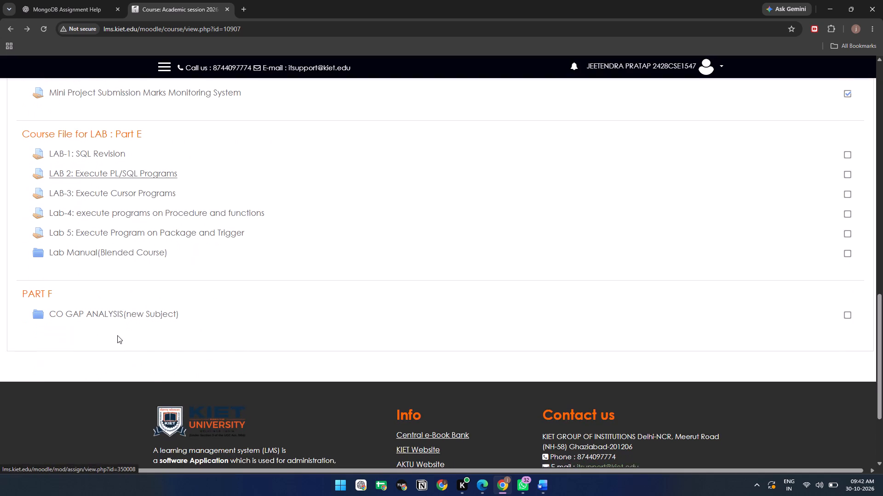
{"action": "scroll", "coordinate": [117, 335], "scroll_direction": "up", "scroll_amount": 6}
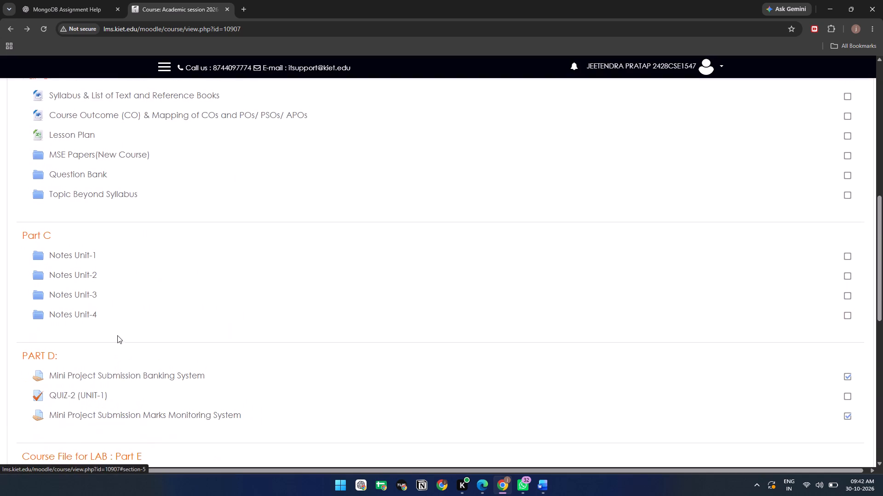
{"action": "scroll", "coordinate": [117, 335], "scroll_direction": "up", "scroll_amount": 4}
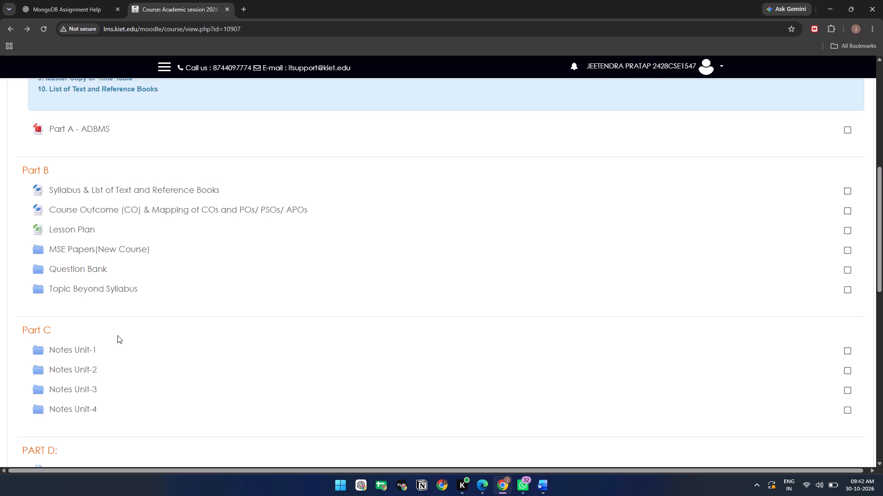
{"action": "scroll", "coordinate": [117, 335], "scroll_direction": "up", "scroll_amount": 1}
{"action": "scroll", "coordinate": [117, 335], "scroll_direction": "down", "scroll_amount": 1}
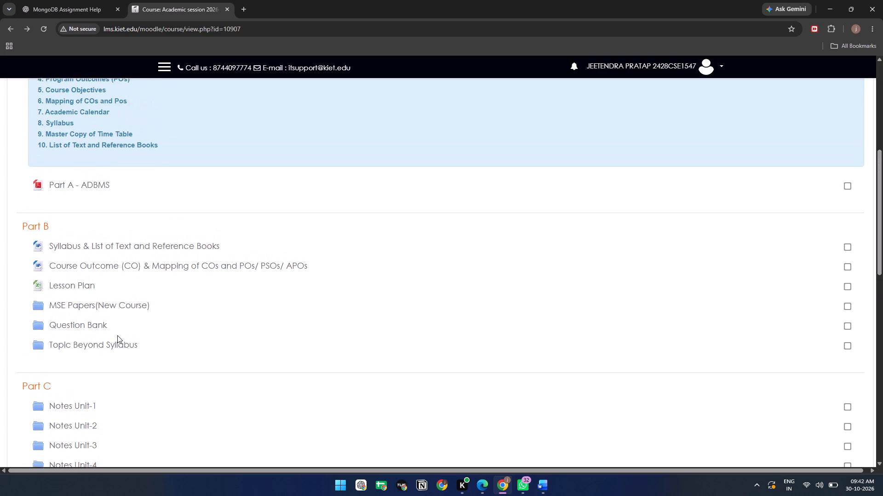
{"action": "scroll", "coordinate": [117, 335], "scroll_direction": "down", "scroll_amount": 1}
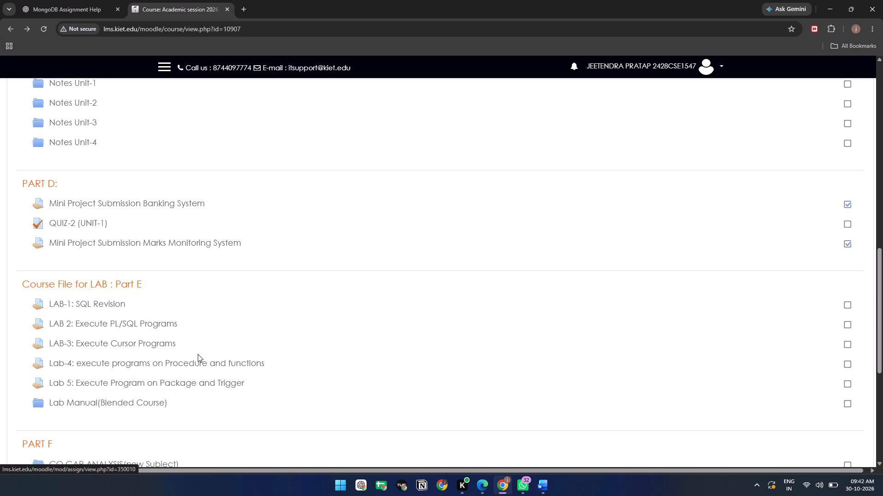
Reload the course page and open the CA - 2 Certificate Submission assignment under PART D to view its submission status.
{"action": "left_click", "coordinate": [46, 30]}
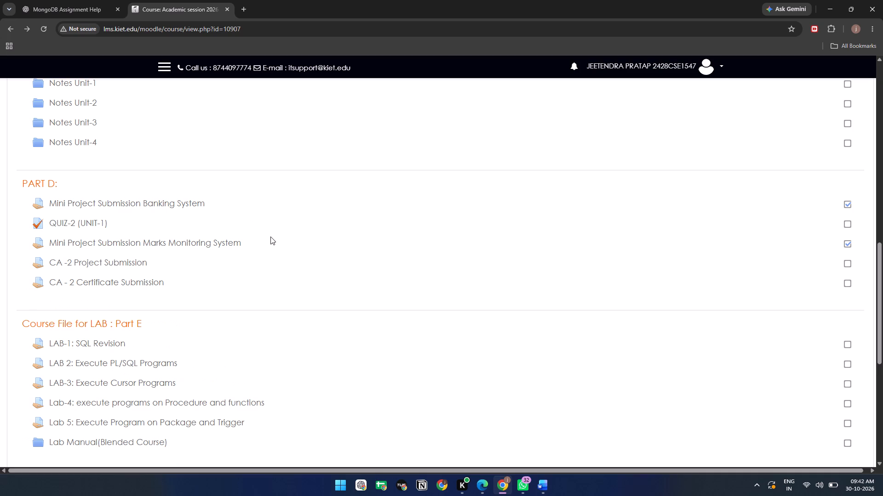
{"action": "left_click", "coordinate": [121, 282]}
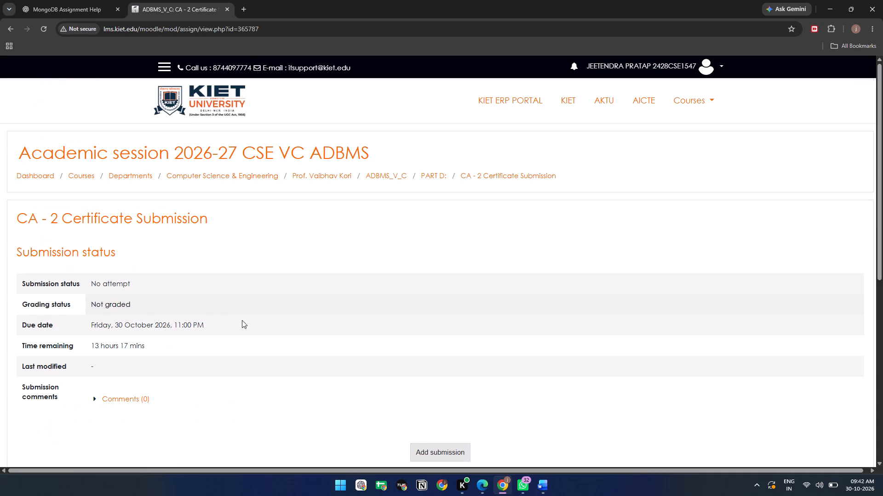
{"action": "scroll", "coordinate": [305, 352], "scroll_direction": "down", "scroll_amount": 1}
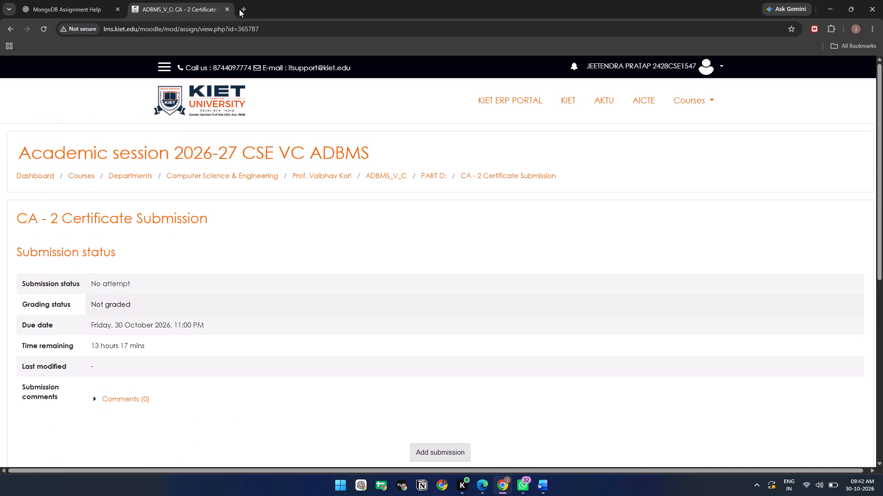
Open a new browser tab.
{"action": "left_click", "coordinate": [242, 9]}
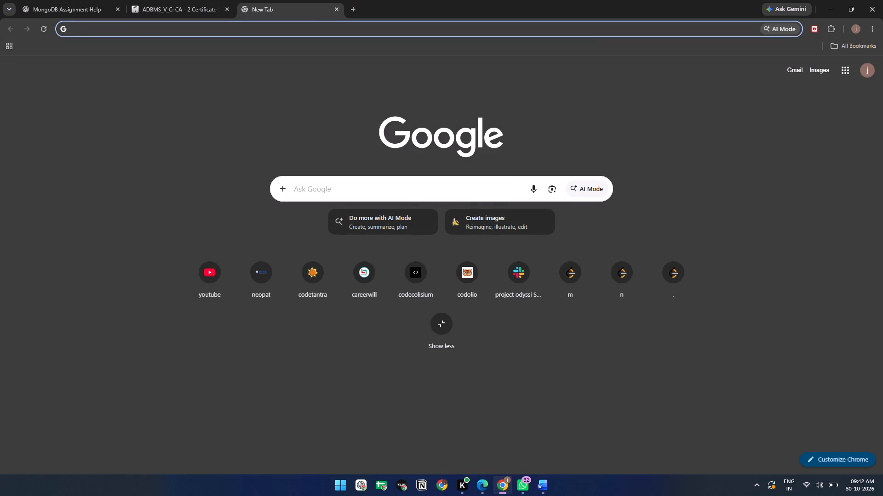
Switch to the data flow diagram document in Word and create a new blank document from there.
{"action": "left_click", "coordinate": [544, 486]}
{"action": "left_click", "coordinate": [510, 444]}
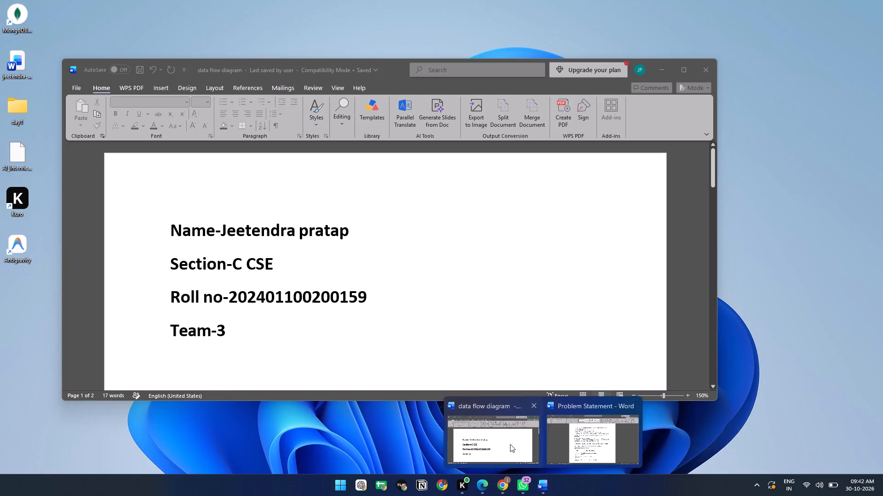
{"action": "left_click", "coordinate": [81, 85]}
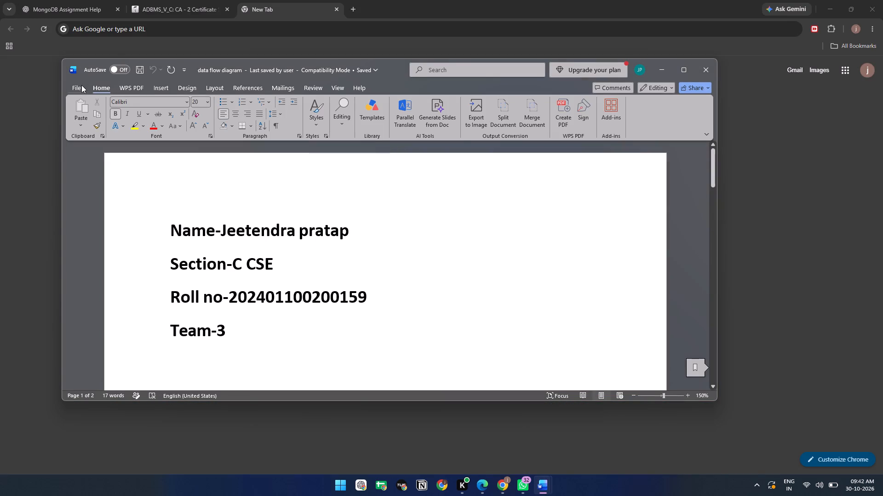
{"action": "left_click", "coordinate": [178, 132]}
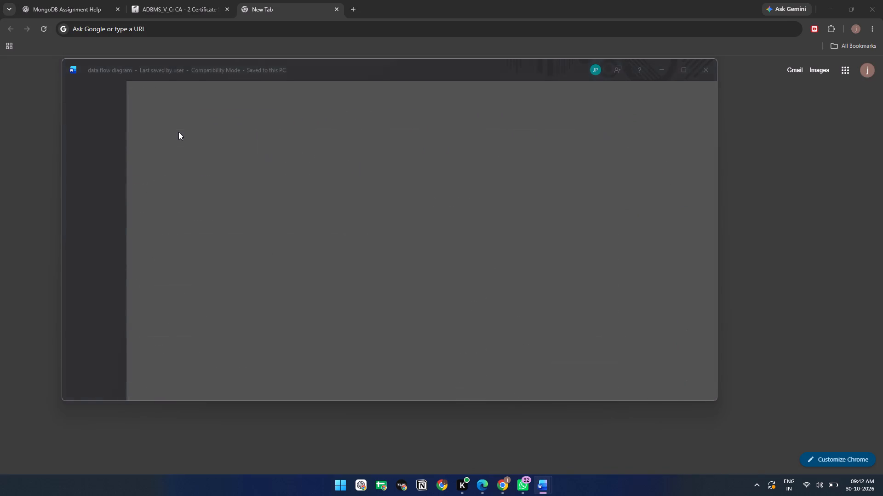
Enter the student's name after "Name-", the roll number after "Roll-" and "Sec-C" on three separate lines of the blank document.
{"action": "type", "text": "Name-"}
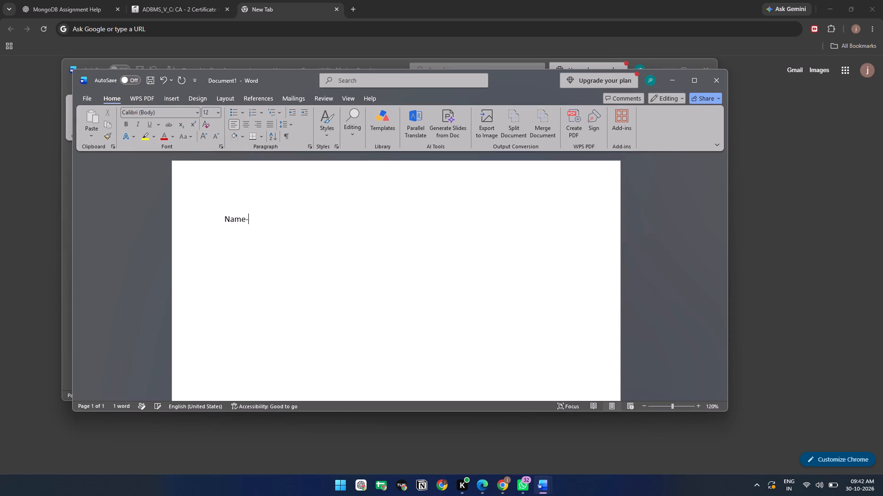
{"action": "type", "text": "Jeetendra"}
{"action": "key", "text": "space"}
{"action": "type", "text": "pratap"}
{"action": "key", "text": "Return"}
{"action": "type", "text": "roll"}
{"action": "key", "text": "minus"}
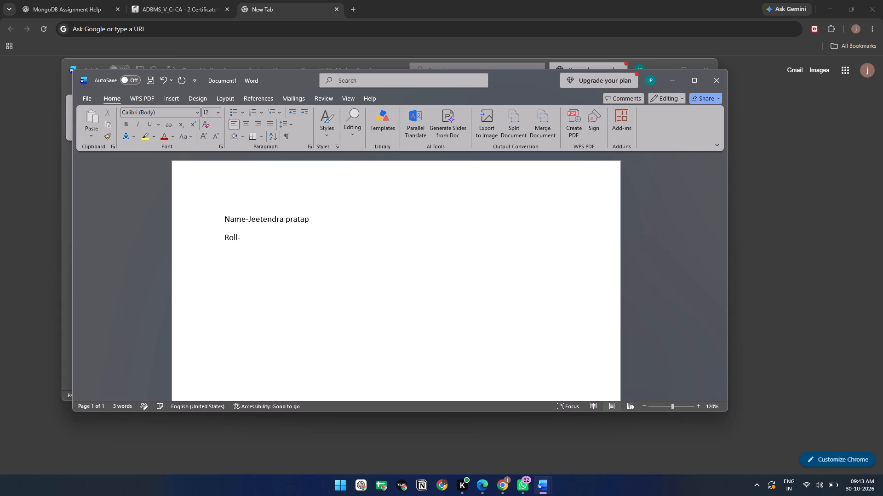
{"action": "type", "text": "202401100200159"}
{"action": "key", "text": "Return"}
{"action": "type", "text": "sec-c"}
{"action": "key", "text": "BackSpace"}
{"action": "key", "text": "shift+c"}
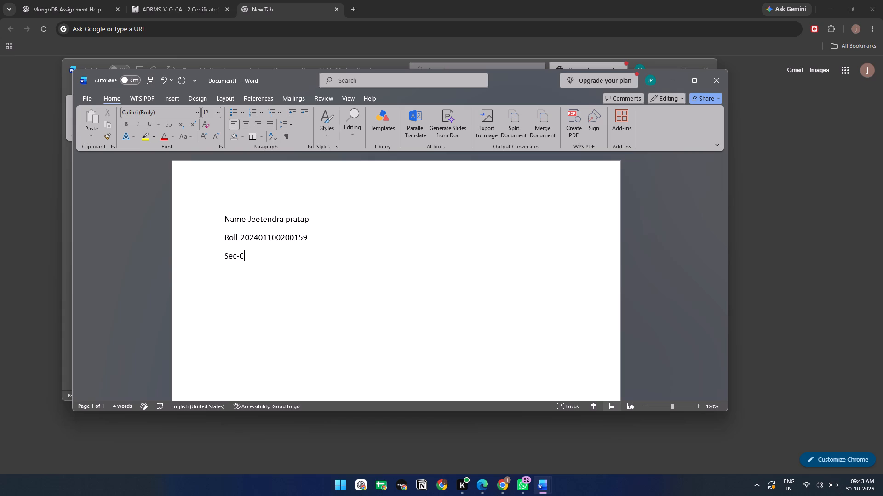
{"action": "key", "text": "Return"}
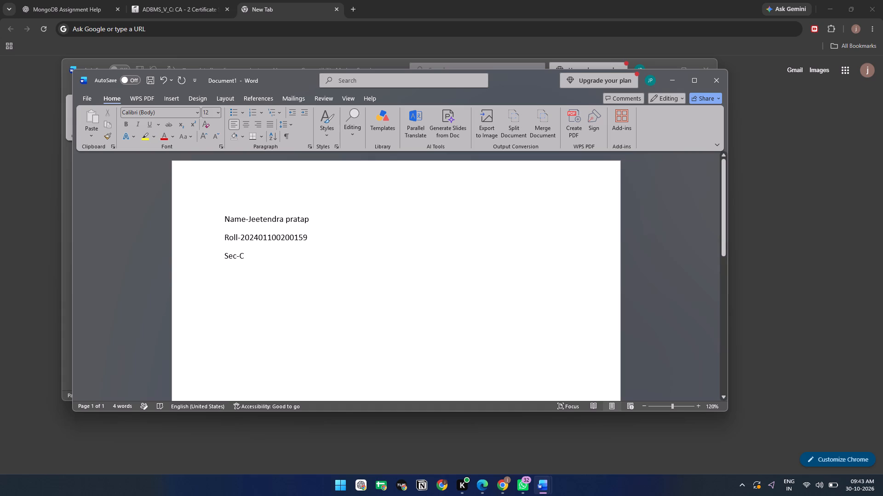
Enter "CA-2 CERTIFICATIONS" in capitals on the line below "Sec-C".
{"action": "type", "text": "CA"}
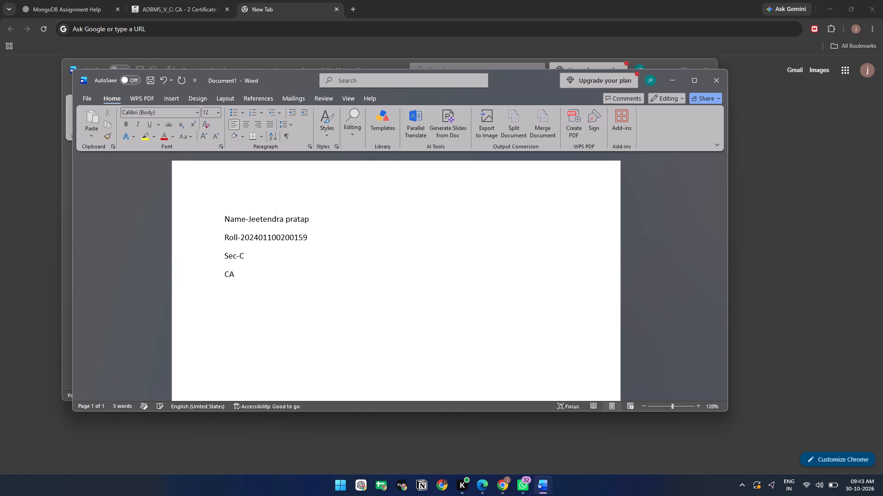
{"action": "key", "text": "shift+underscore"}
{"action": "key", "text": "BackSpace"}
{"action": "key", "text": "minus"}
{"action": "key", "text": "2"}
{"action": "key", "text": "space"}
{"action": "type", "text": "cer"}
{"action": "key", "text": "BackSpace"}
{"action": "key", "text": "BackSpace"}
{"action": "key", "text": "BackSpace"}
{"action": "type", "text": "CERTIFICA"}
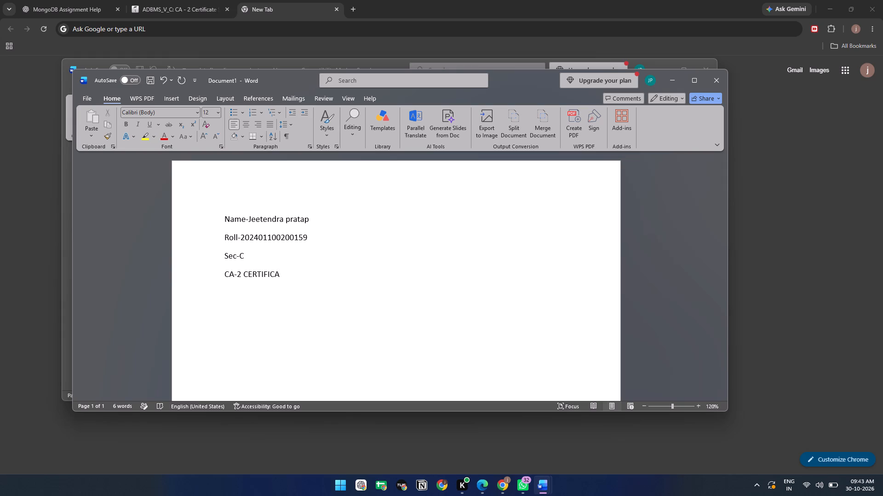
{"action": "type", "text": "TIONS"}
Maximize the document window and make the "CA-2 CERTIFICATIONS" line underlined, centred and bold.
{"action": "left_click_drag", "start_coordinate": [307, 275], "coordinate": [226, 273]}
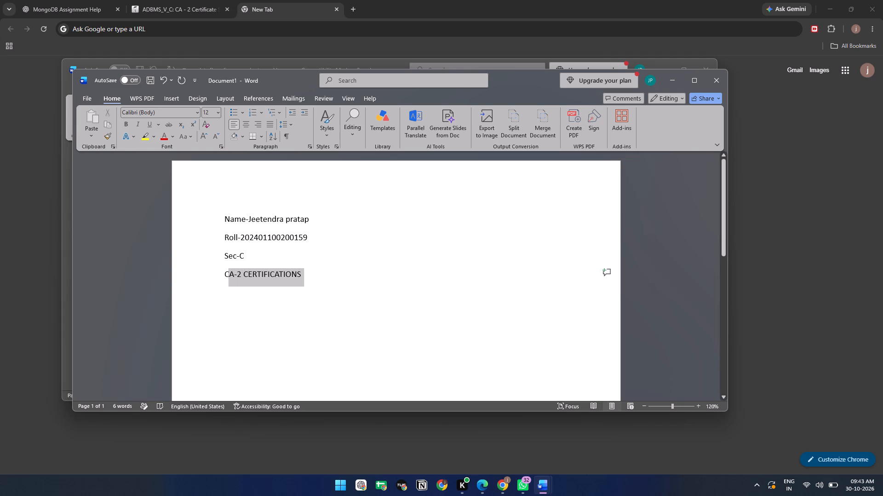
{"action": "left_click_drag", "start_coordinate": [226, 273], "coordinate": [217, 272]}
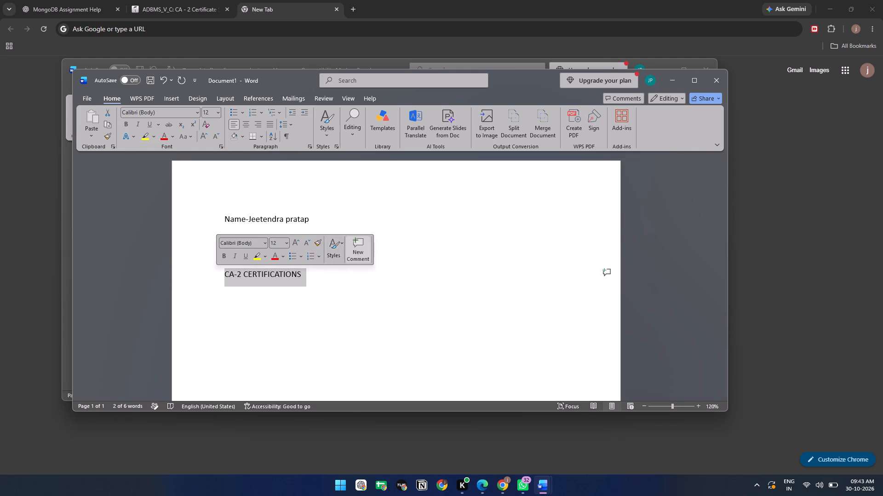
{"action": "left_click", "coordinate": [689, 75]}
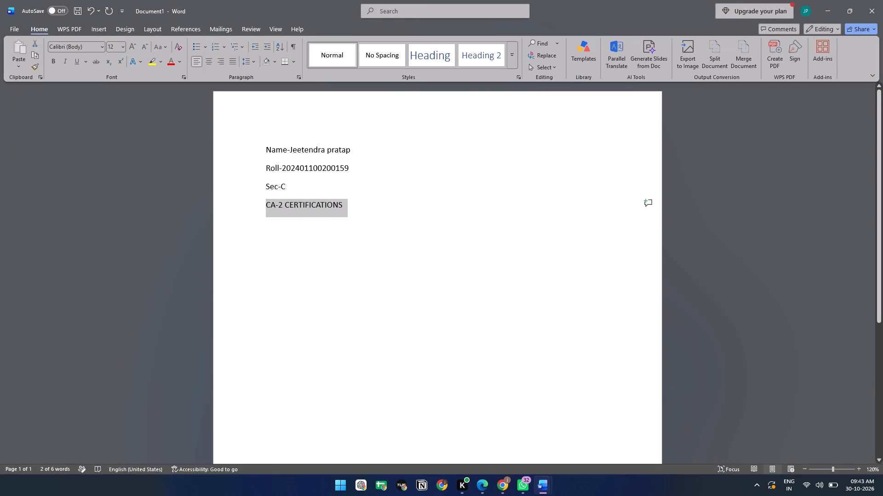
{"action": "left_click", "coordinate": [350, 209]}
{"action": "left_click_drag", "start_coordinate": [350, 209], "coordinate": [252, 196]}
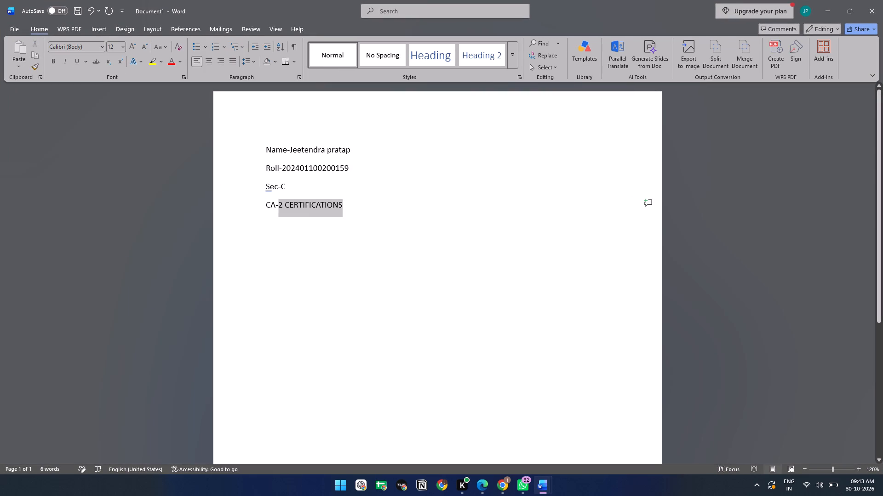
{"action": "left_click_drag", "start_coordinate": [252, 196], "coordinate": [252, 205]}
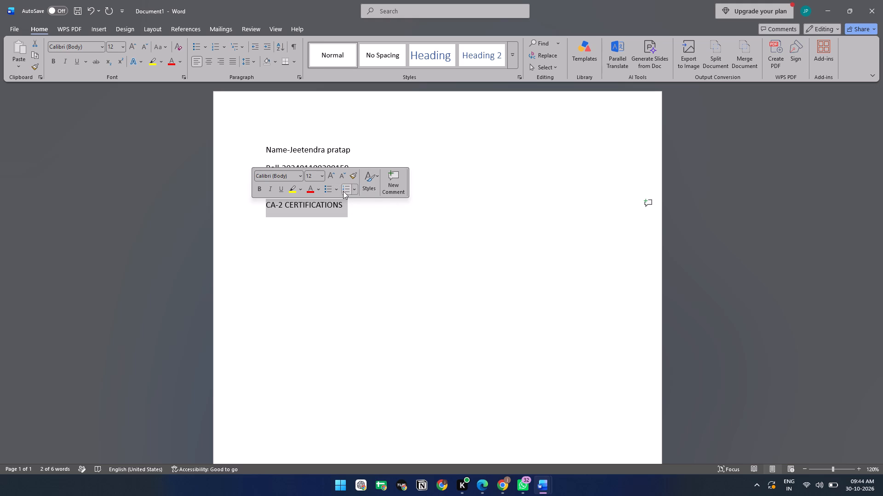
{"action": "left_click", "coordinate": [280, 189]}
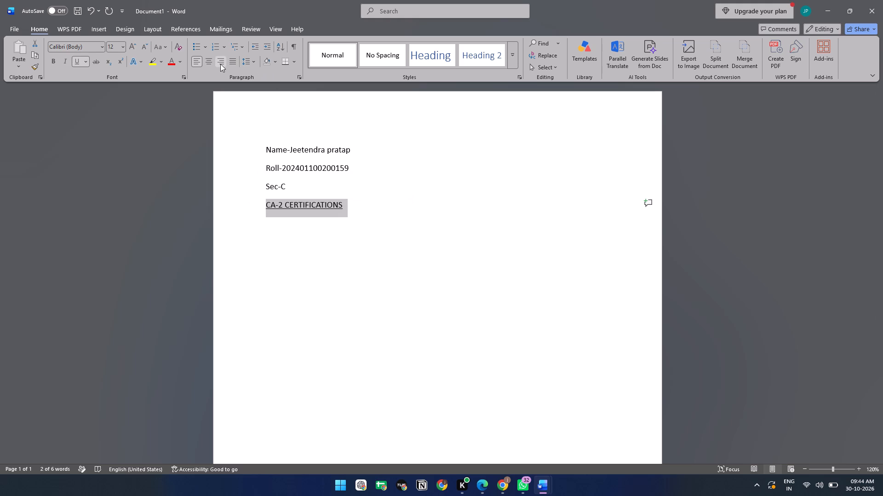
{"action": "double_click", "coordinate": [220, 64]}
{"action": "left_click", "coordinate": [207, 63]}
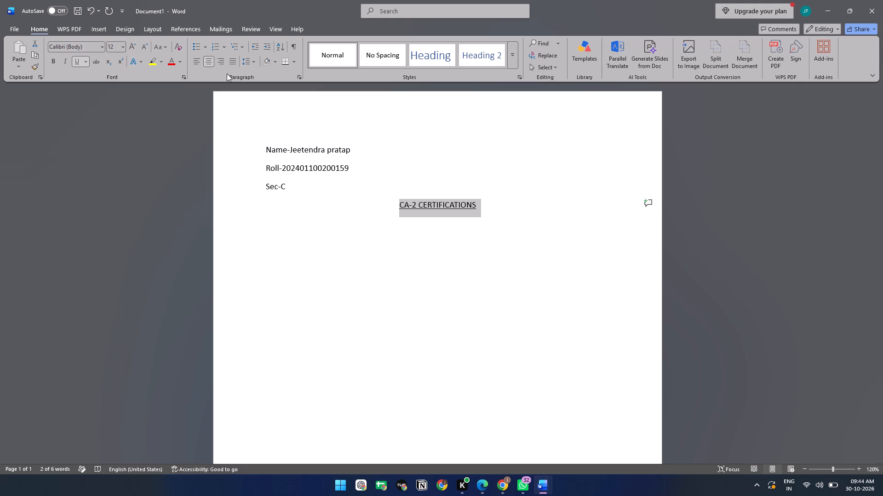
{"action": "left_click", "coordinate": [480, 207]}
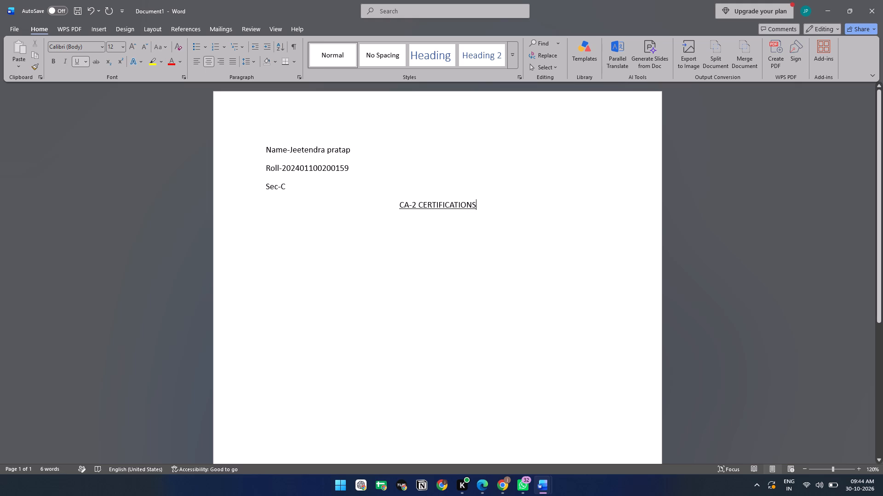
{"action": "left_click_drag", "start_coordinate": [480, 207], "coordinate": [395, 203]}
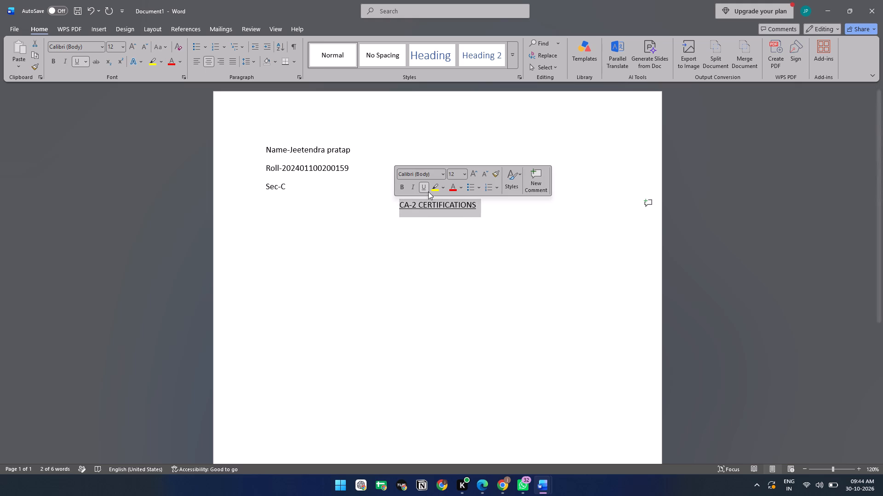
{"action": "left_click", "coordinate": [401, 188]}
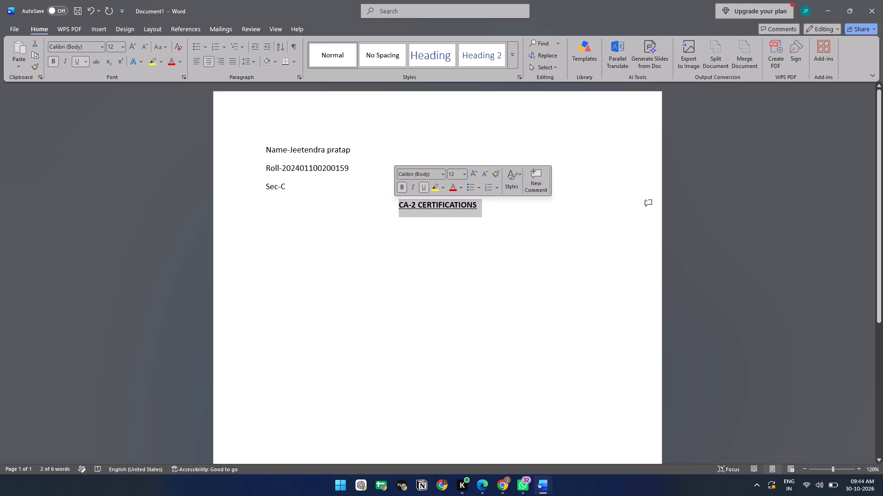
{"action": "left_click", "coordinate": [501, 229]}
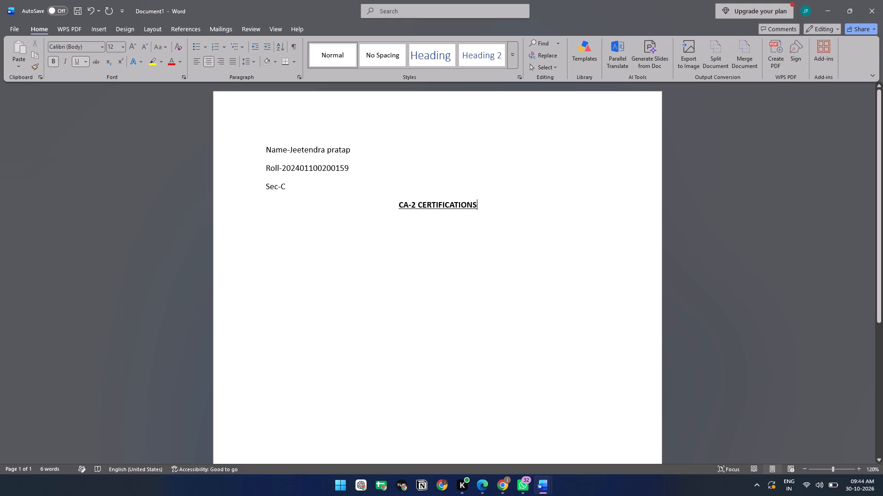
Start a new left-aligned empty line below the "CA-2 CERTIFICATIONS" heading.
{"action": "key", "text": "Return"}
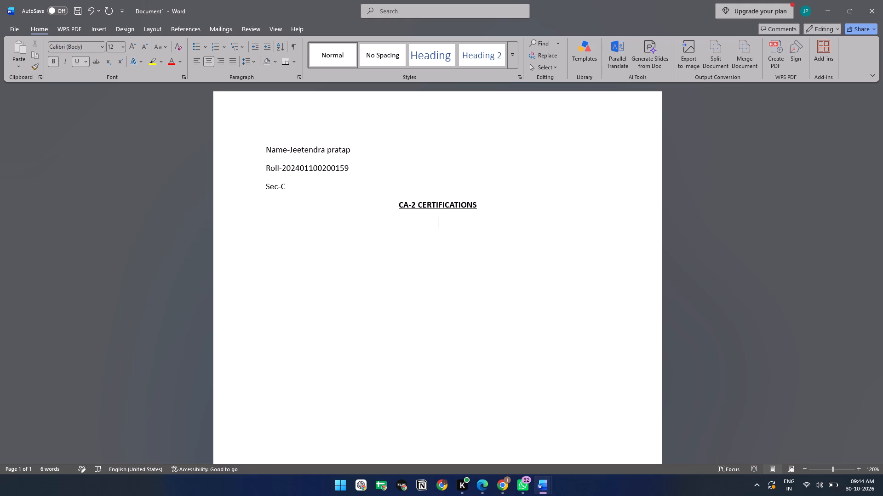
{"action": "key", "text": "BackSpace"}
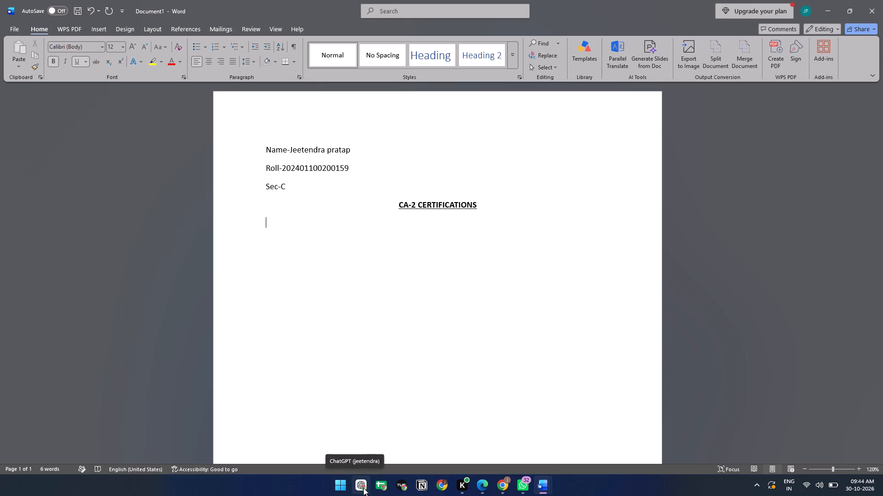
Find the MongoDB Python developer certificate PDF in the Downloads folder using File Explorer and open it.
{"action": "left_click", "coordinate": [339, 489]}
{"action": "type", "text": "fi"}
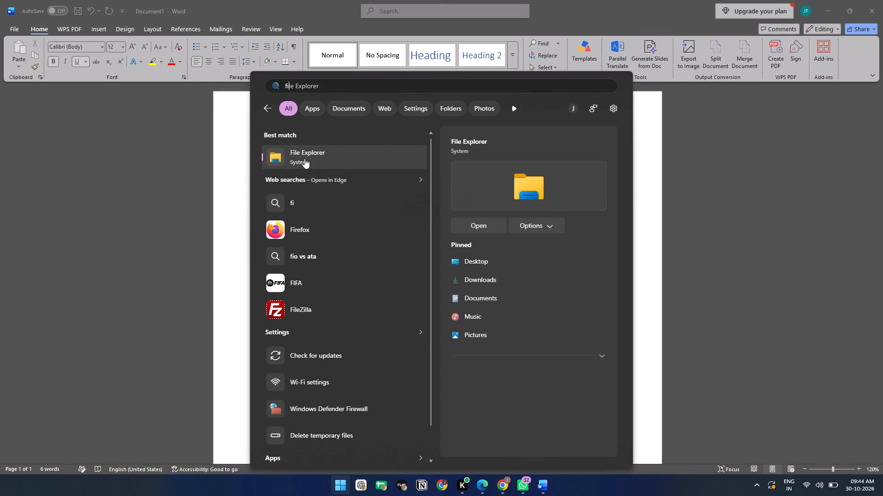
{"action": "left_click", "coordinate": [304, 157]}
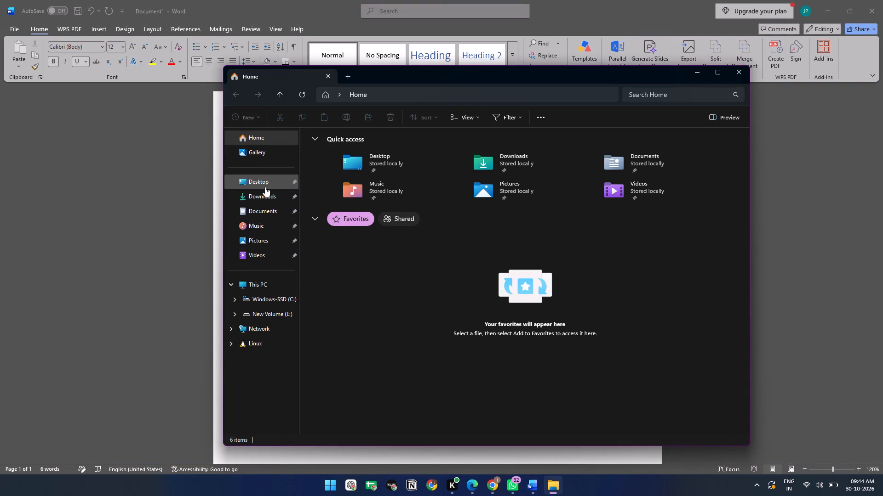
{"action": "left_click", "coordinate": [264, 190]}
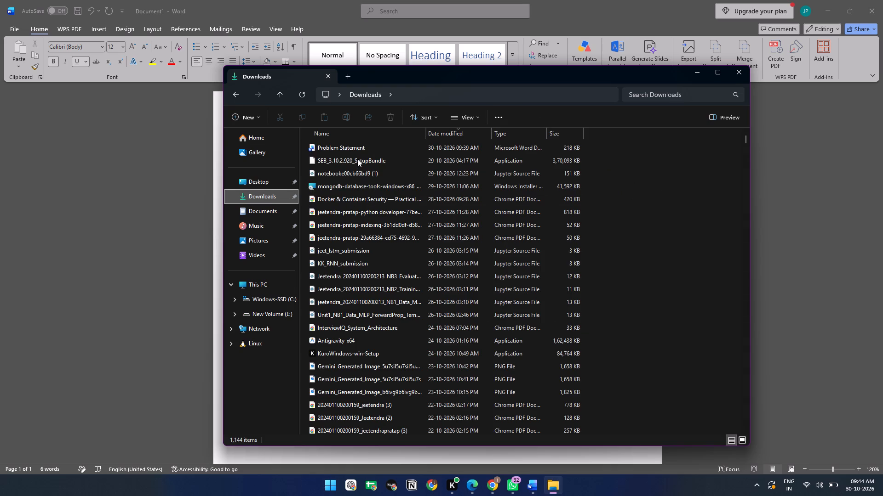
{"action": "triple_click", "coordinate": [374, 212]}
{"action": "left_click", "coordinate": [374, 212]}
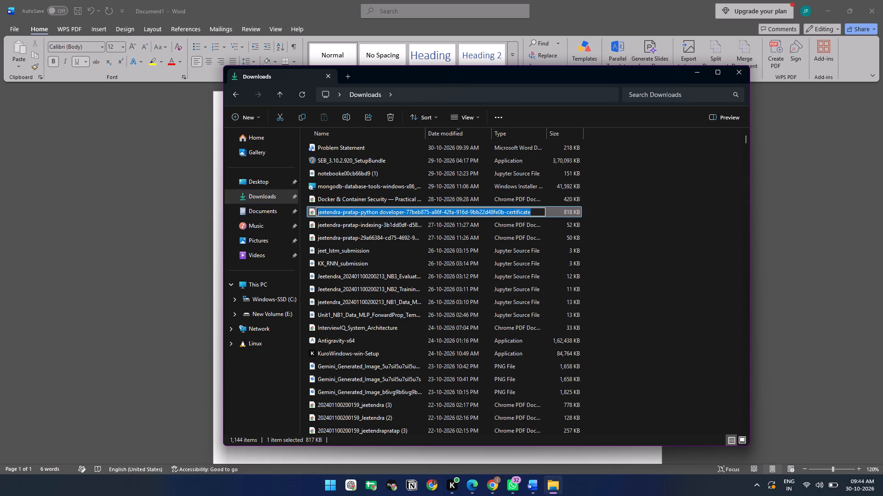
{"action": "left_click", "coordinate": [374, 212]}
{"action": "left_click", "coordinate": [400, 231]}
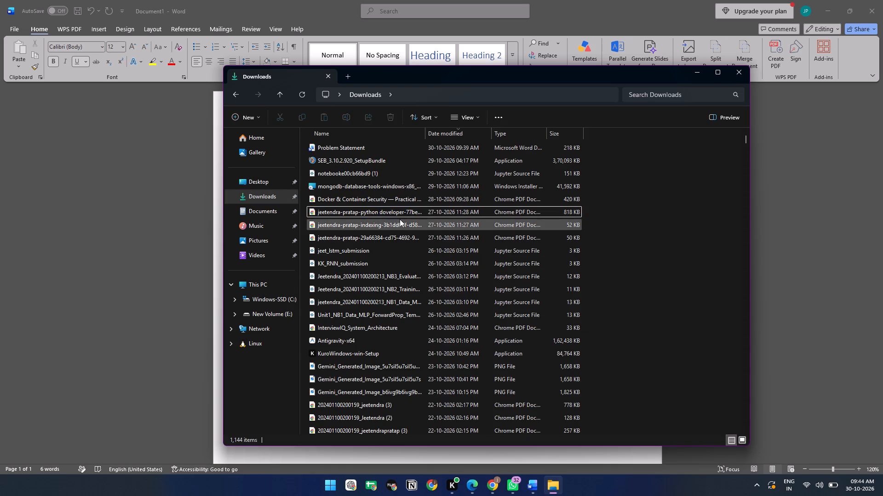
{"action": "left_click", "coordinate": [400, 222]}
{"action": "triple_click", "coordinate": [396, 213]}
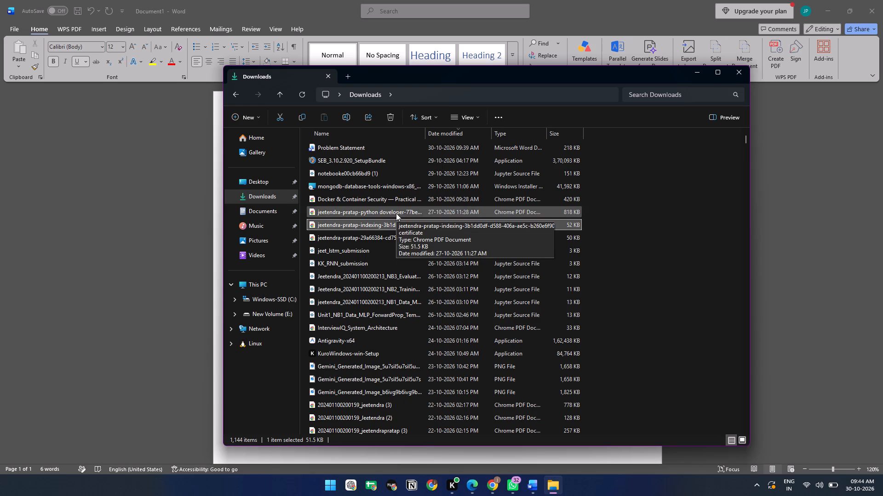
{"action": "triple_click", "coordinate": [396, 213]}
{"action": "left_click", "coordinate": [396, 213]}
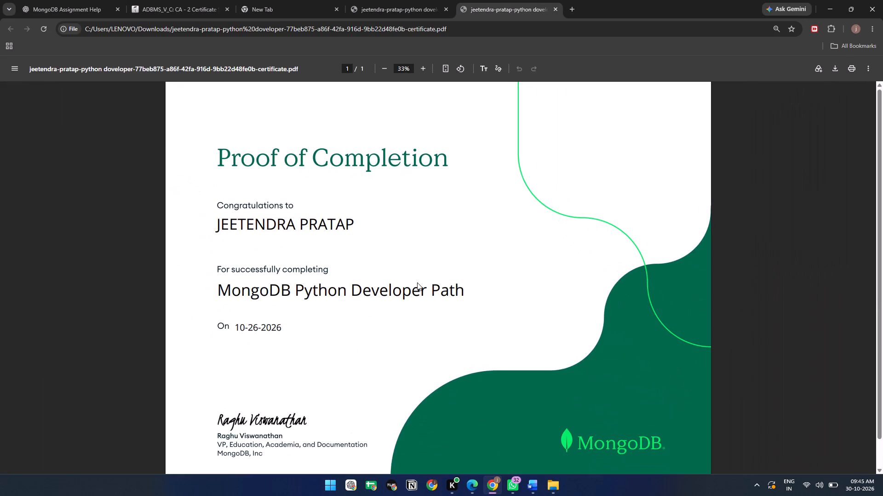
Fit the whole MongoDB Python Developer Path certificate in view and capture a screenshot of it with a rectangular snip.
{"action": "scroll", "coordinate": [417, 282], "scroll_direction": "up", "scroll_amount": 1}
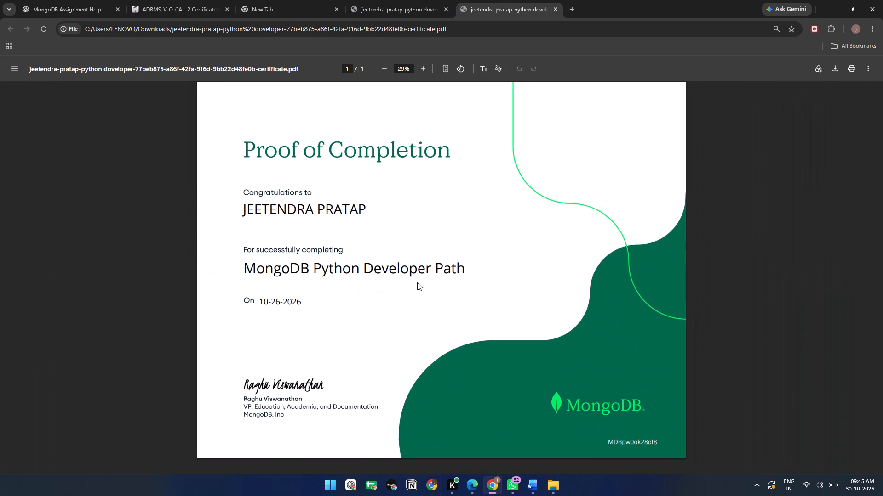
{"action": "key", "text": "shift+super+s"}
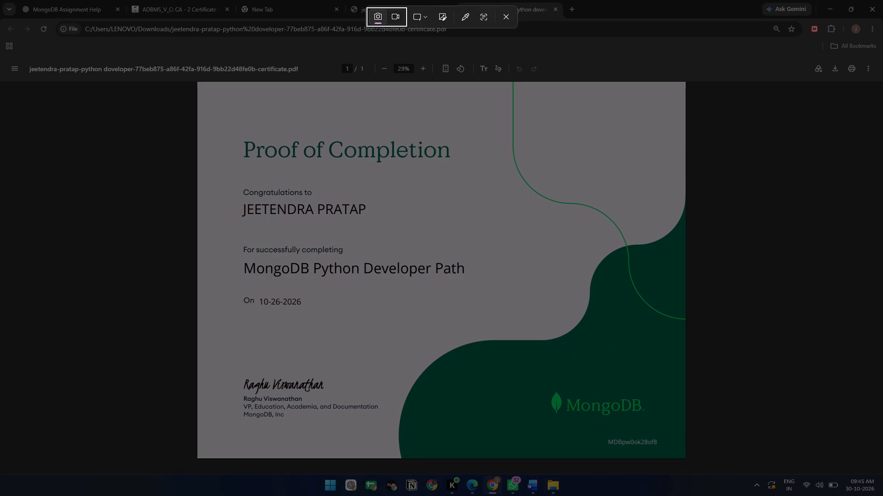
{"action": "left_click_drag", "start_coordinate": [193, 79], "coordinate": [298, 148]}
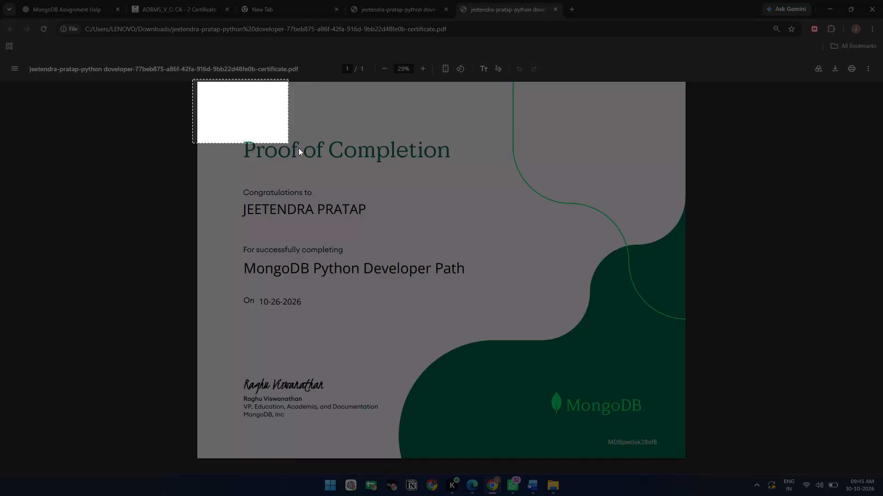
{"action": "left_click_drag", "start_coordinate": [298, 148], "coordinate": [683, 482]}
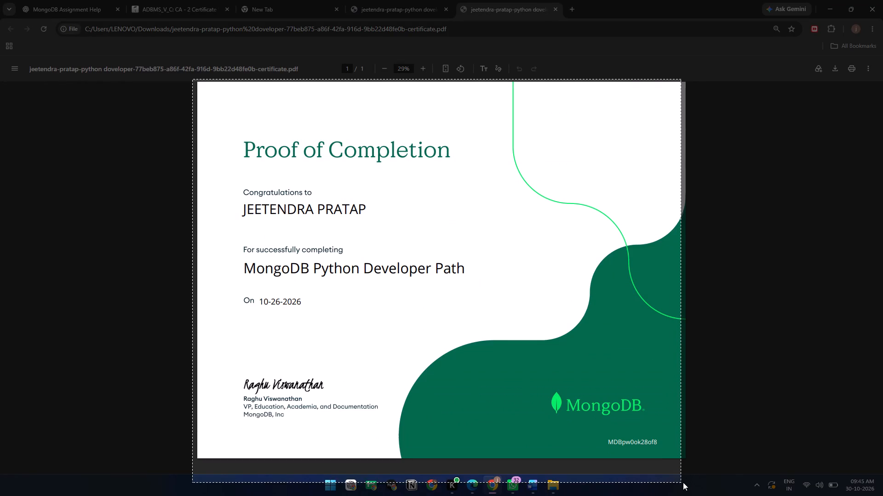
{"action": "left_click_drag", "start_coordinate": [683, 482], "coordinate": [685, 461]}
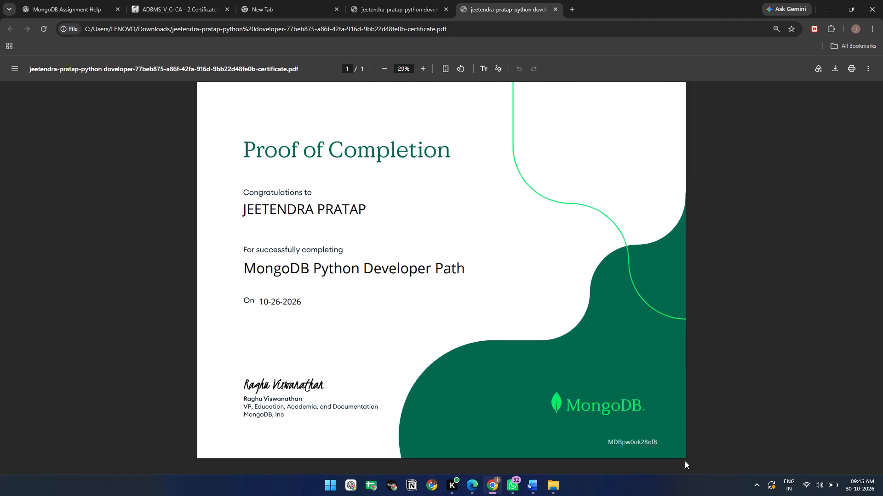
Switch back to the unsaved Word document containing the "CA-2 CERTIFICATIONS" heading.
{"action": "left_click", "coordinate": [533, 485]}
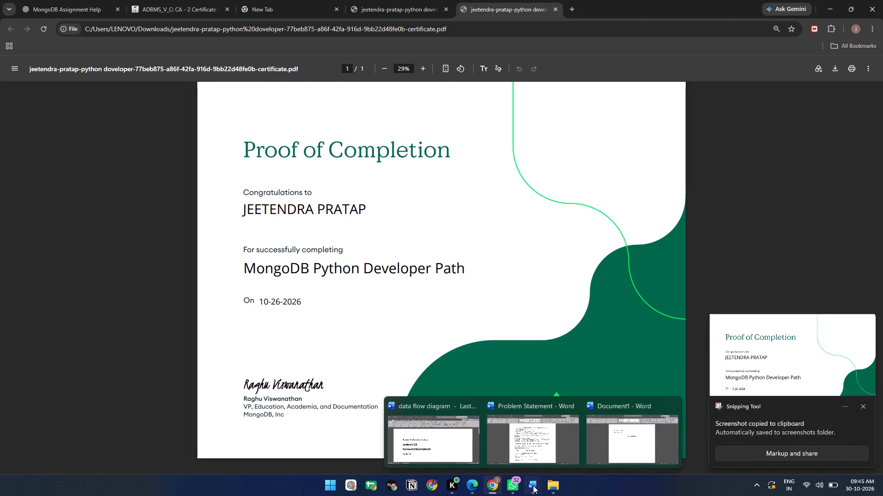
{"action": "left_click", "coordinate": [533, 485]}
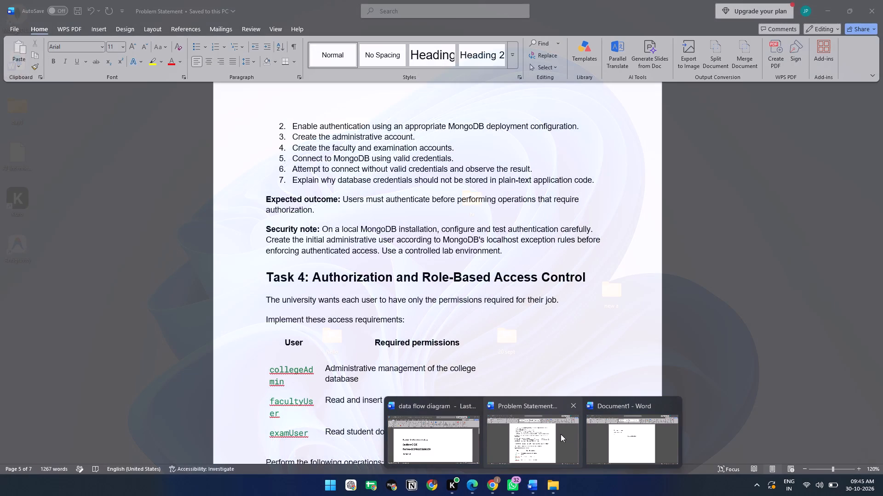
{"action": "left_click", "coordinate": [608, 436]}
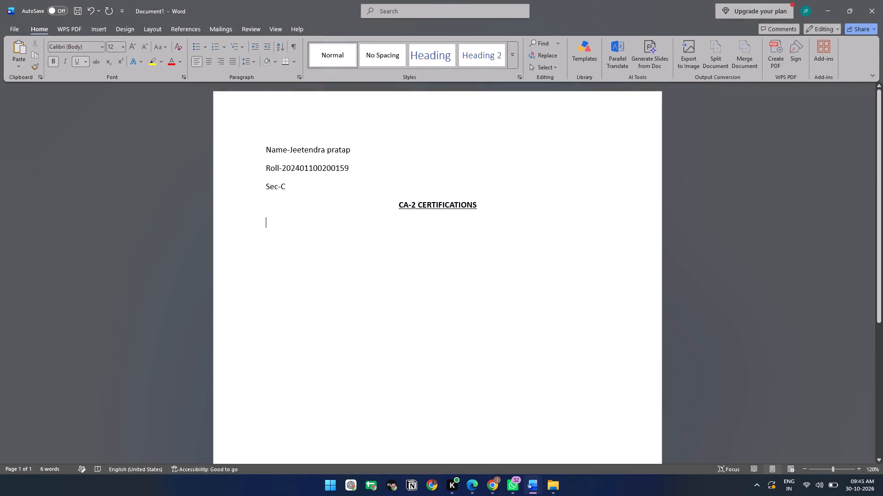
Paste the captured MongoDB Python Developer Path certificate screenshot on the empty line below the "CA-2 CERTIFICATIONS" heading.
{"action": "key", "text": "ctrl+v"}
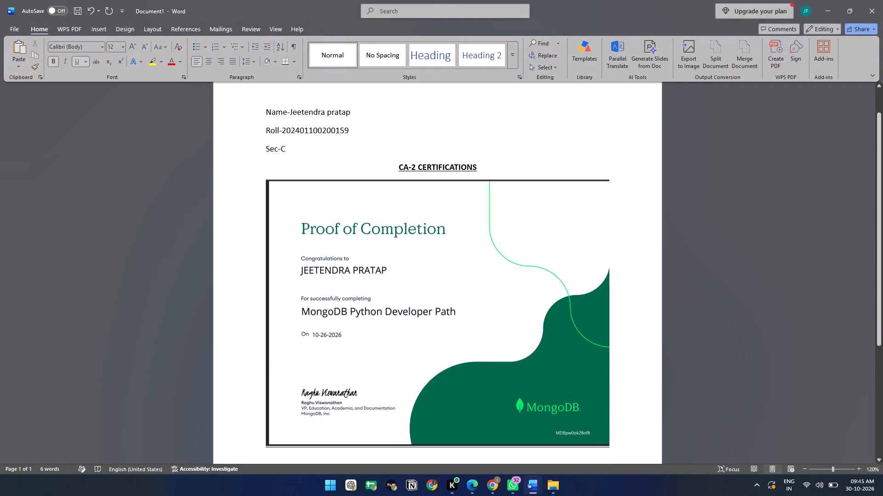
{"action": "scroll", "coordinate": [452, 289], "scroll_direction": "down", "scroll_amount": 1}
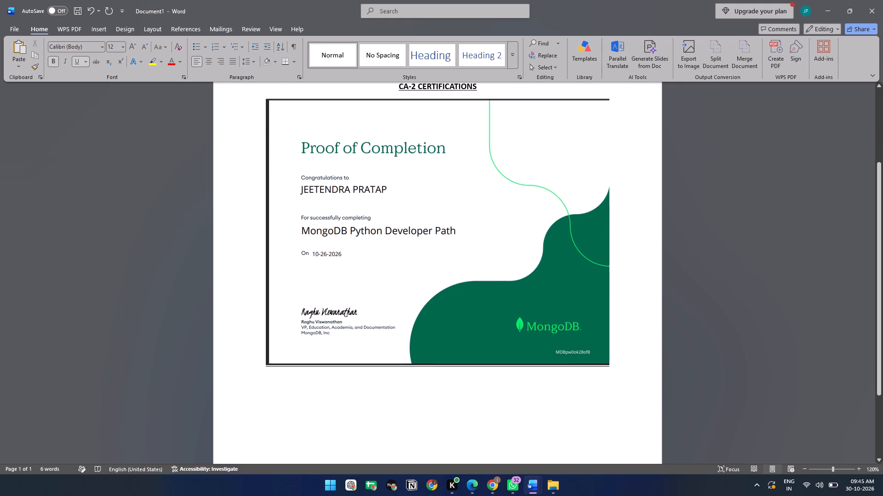
{"action": "scroll", "coordinate": [404, 388], "scroll_direction": "down", "scroll_amount": 1}
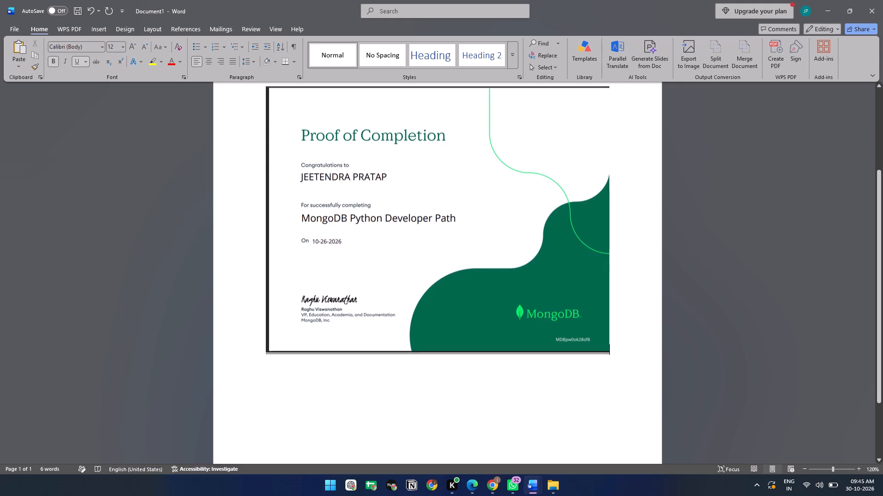
{"action": "scroll", "coordinate": [404, 388], "scroll_direction": "down", "scroll_amount": 1}
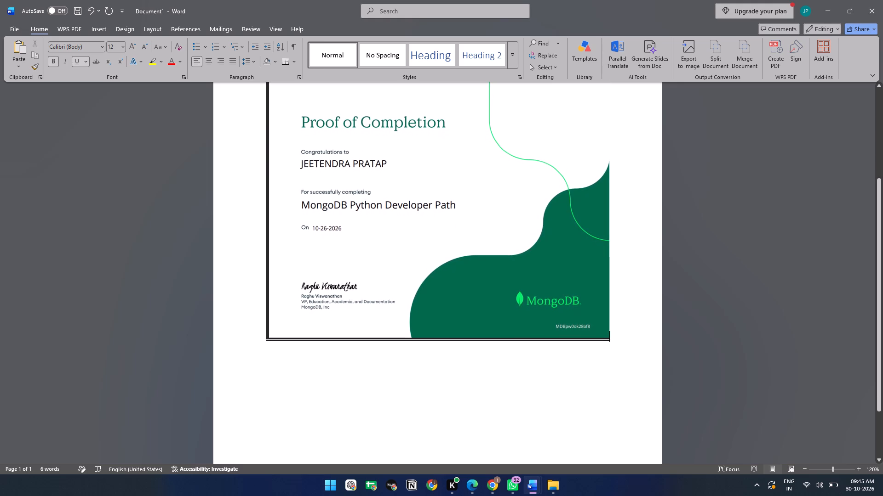
{"action": "left_click", "coordinate": [345, 392]}
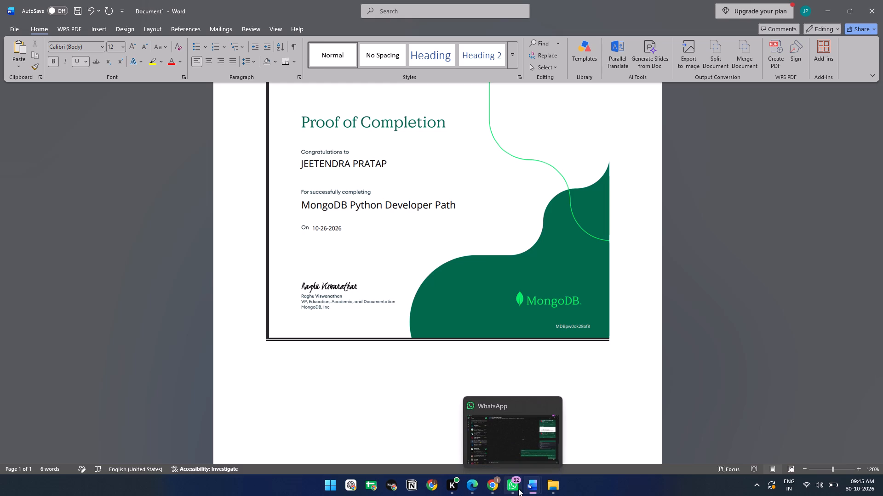
Open the MongoDB indexing certificate PDF from the Downloads folder in File Explorer.
{"action": "left_click", "coordinate": [548, 489]}
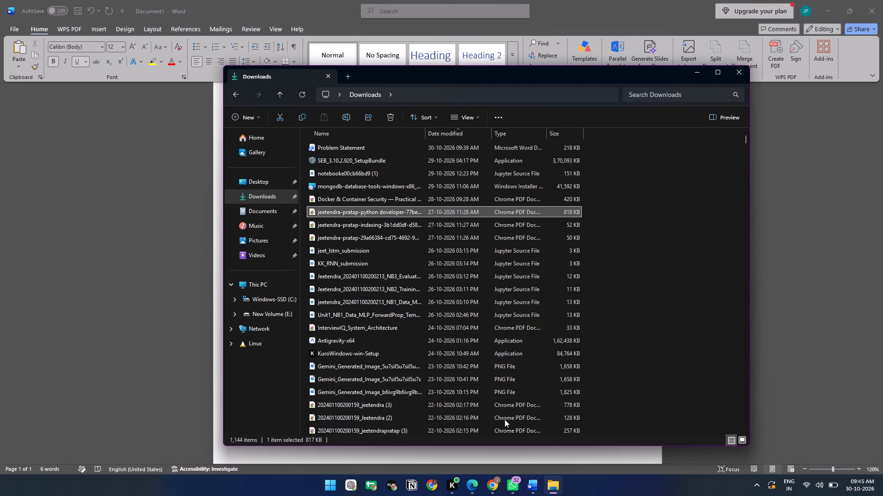
{"action": "left_click", "coordinate": [410, 225]}
{"action": "triple_click", "coordinate": [410, 225]}
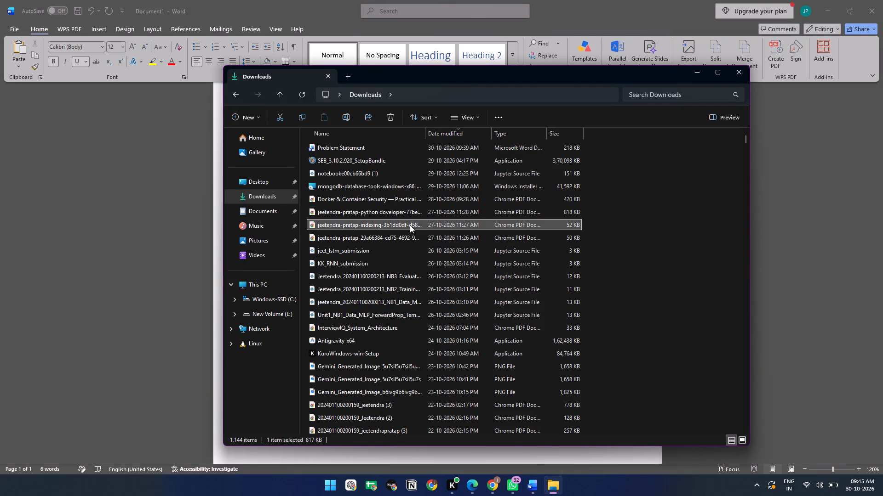
{"action": "double_click", "coordinate": [410, 225]}
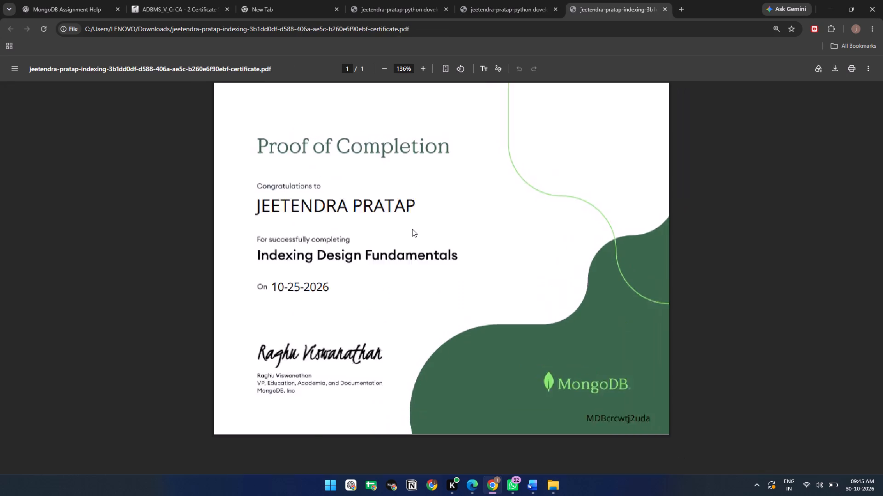
{"action": "scroll", "coordinate": [412, 229], "scroll_direction": "up", "scroll_amount": 1}
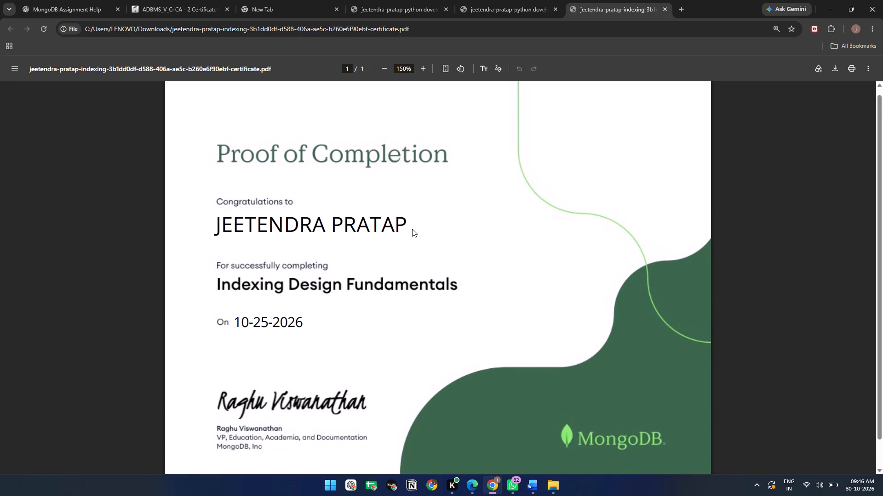
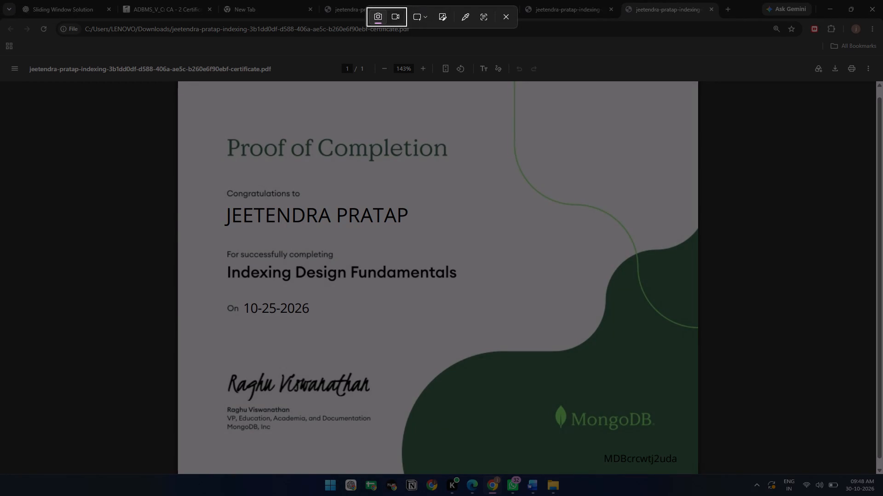
Capture a screenshot of the full Indexing Design Fundamentals certificate page.
{"action": "left_click_drag", "start_coordinate": [175, 81], "coordinate": [698, 489]}
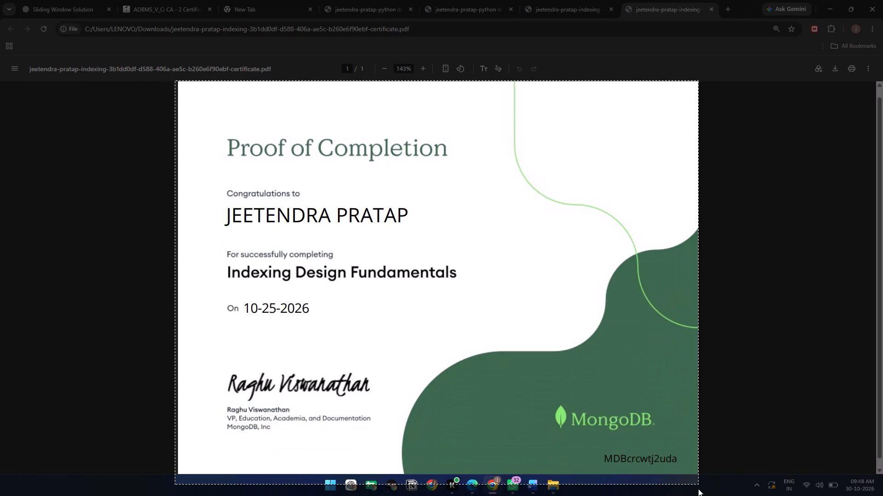
{"action": "left_click_drag", "start_coordinate": [698, 489], "coordinate": [700, 475]}
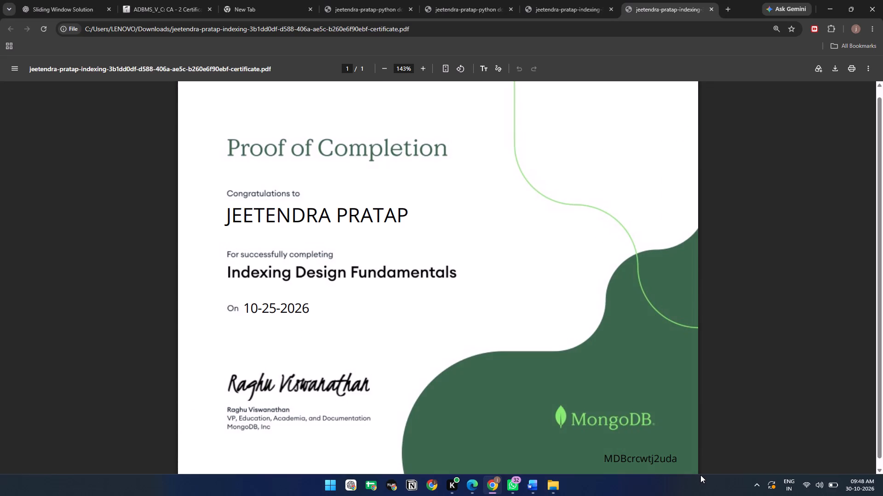
Switch to the Document1 window in Word.
{"action": "left_click", "coordinate": [531, 485]}
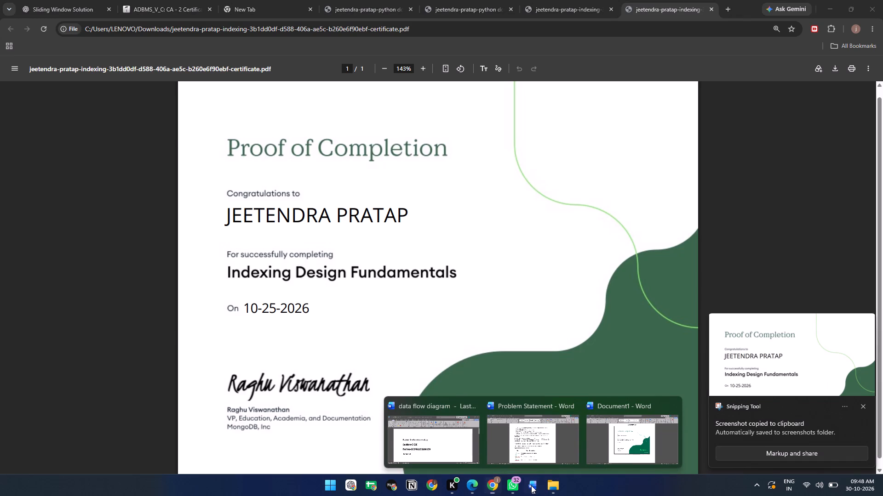
{"action": "left_click", "coordinate": [650, 432]}
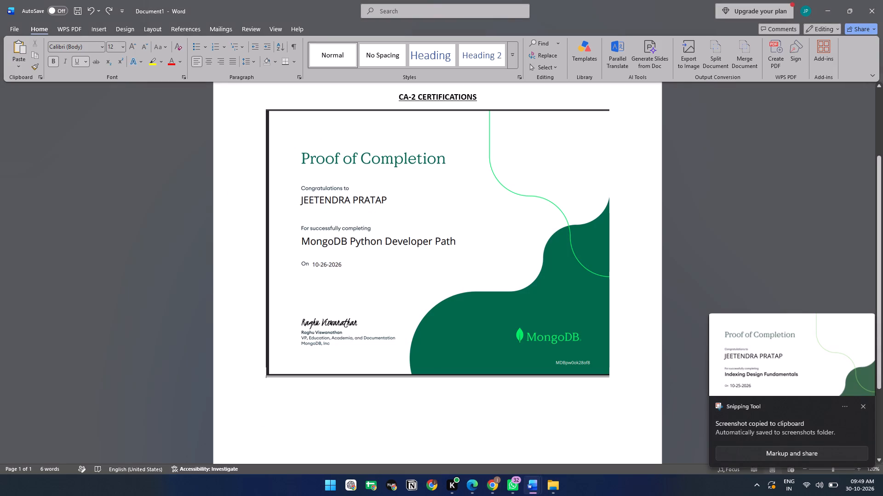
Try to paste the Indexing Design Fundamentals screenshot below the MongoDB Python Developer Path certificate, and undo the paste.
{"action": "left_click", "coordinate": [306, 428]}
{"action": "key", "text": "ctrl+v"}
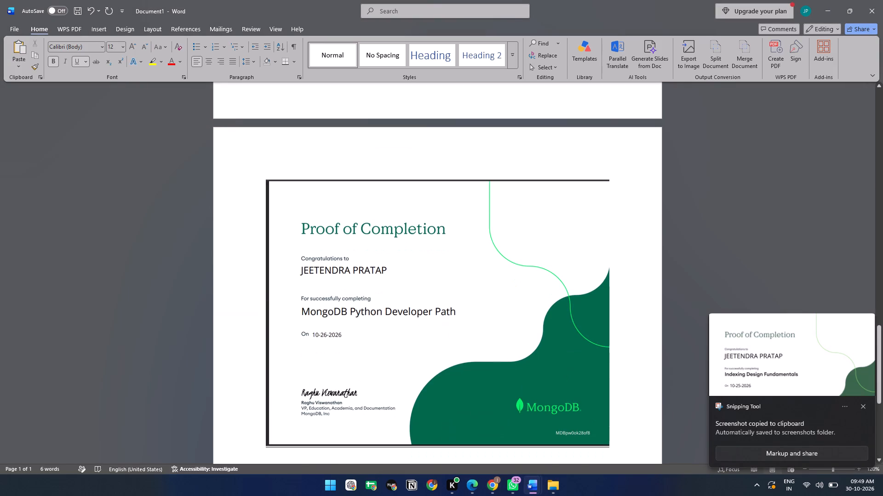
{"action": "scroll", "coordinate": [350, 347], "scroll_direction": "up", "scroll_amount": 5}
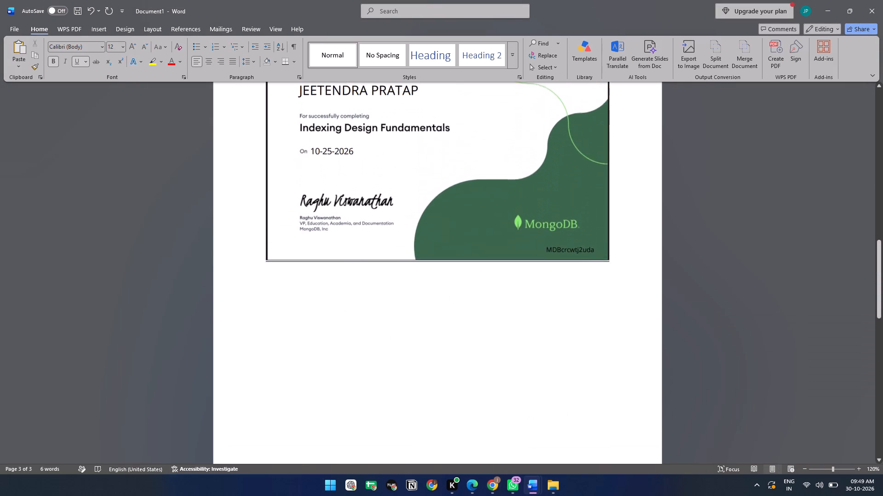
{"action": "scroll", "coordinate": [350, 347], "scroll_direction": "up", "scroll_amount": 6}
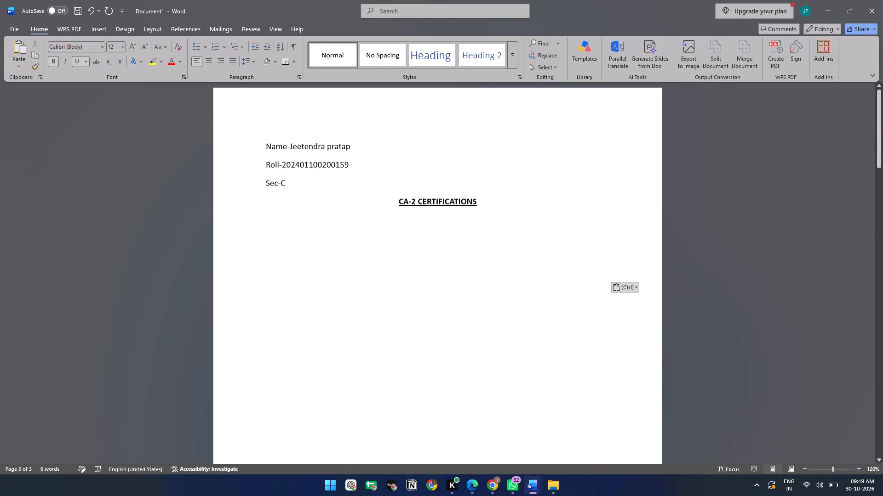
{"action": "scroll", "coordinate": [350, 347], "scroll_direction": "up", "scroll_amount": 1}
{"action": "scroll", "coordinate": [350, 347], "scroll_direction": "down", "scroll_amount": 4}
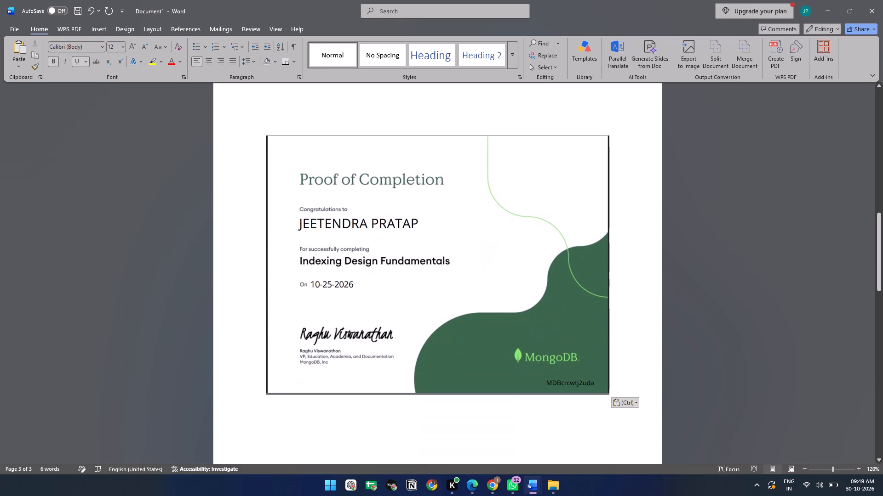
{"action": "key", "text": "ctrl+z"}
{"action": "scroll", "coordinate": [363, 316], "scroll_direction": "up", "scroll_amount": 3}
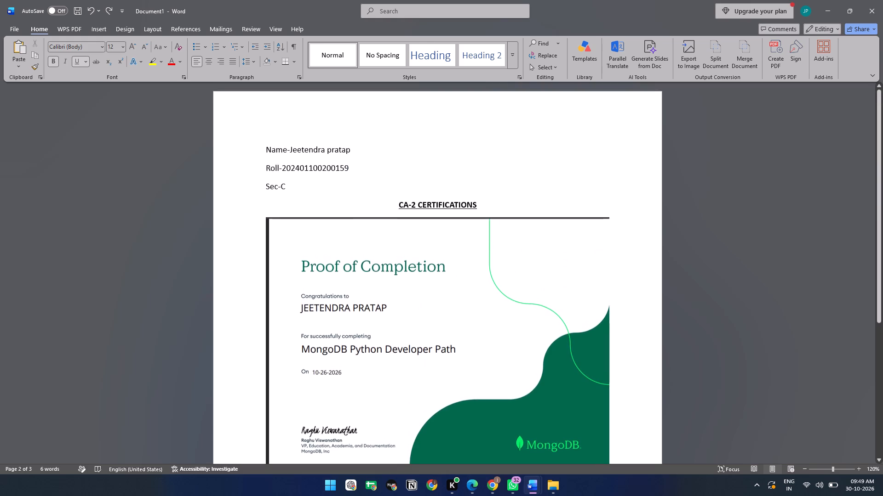
Add three new lines after the MongoDB Python Developer Path certificate and paste the Indexing Design Fundamentals screenshot there.
{"action": "scroll", "coordinate": [363, 316], "scroll_direction": "down", "scroll_amount": 3}
{"action": "left_click", "coordinate": [317, 356]}
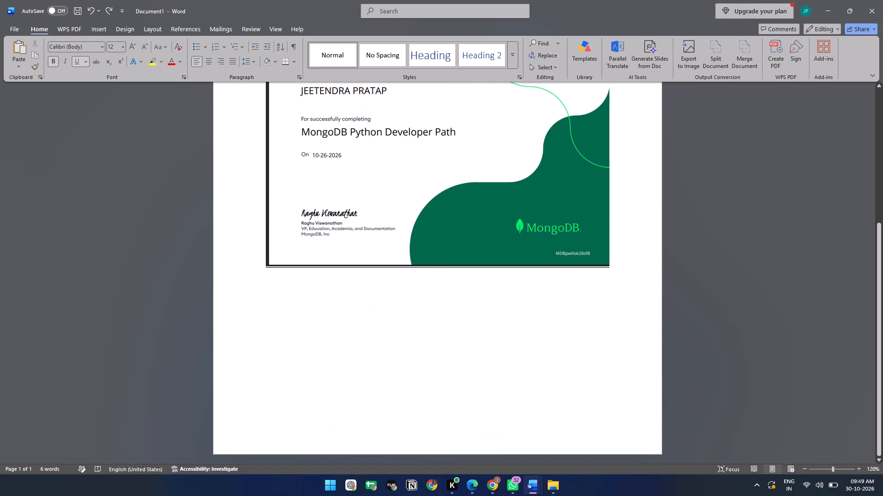
{"action": "left_click", "coordinate": [627, 254]}
{"action": "left_click", "coordinate": [627, 254]}
{"action": "key", "text": "Return"}
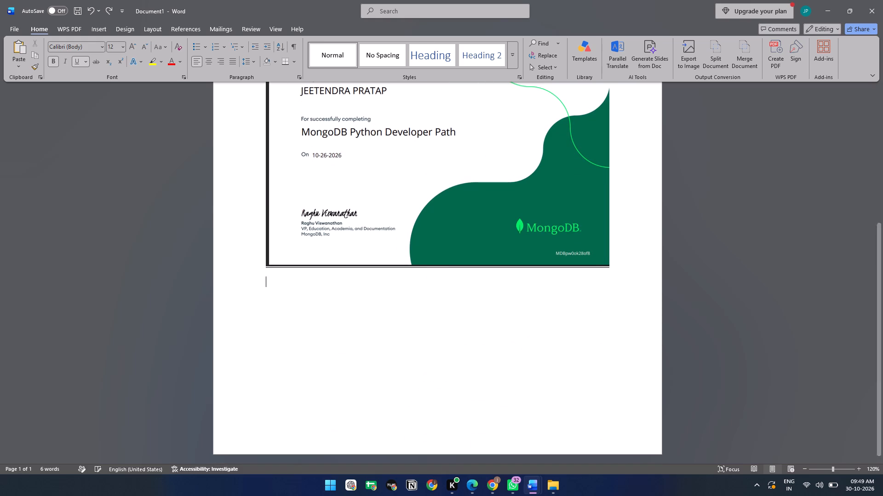
{"action": "key", "text": "Return"}
{"action": "key", "text": "Return"}
{"action": "key", "text": "ctrl+v"}
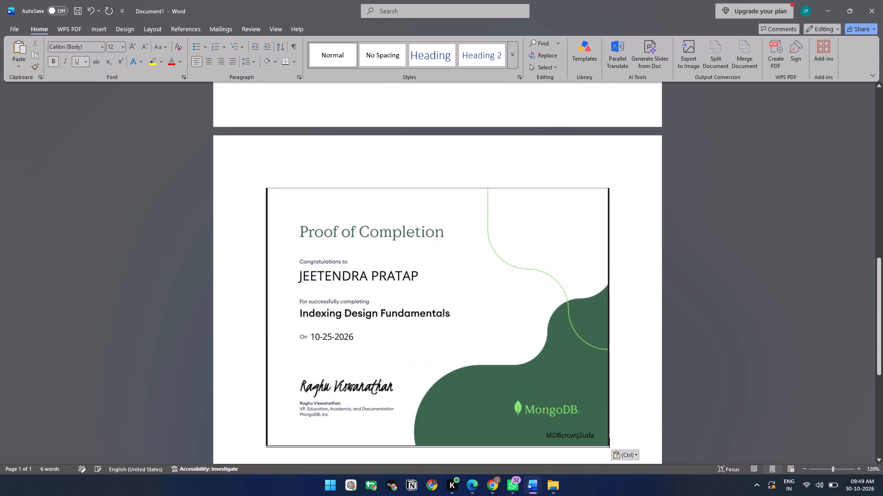
Review the student details and the placement of both certificates across the document's pages.
{"action": "scroll", "coordinate": [558, 251], "scroll_direction": "up", "scroll_amount": 4}
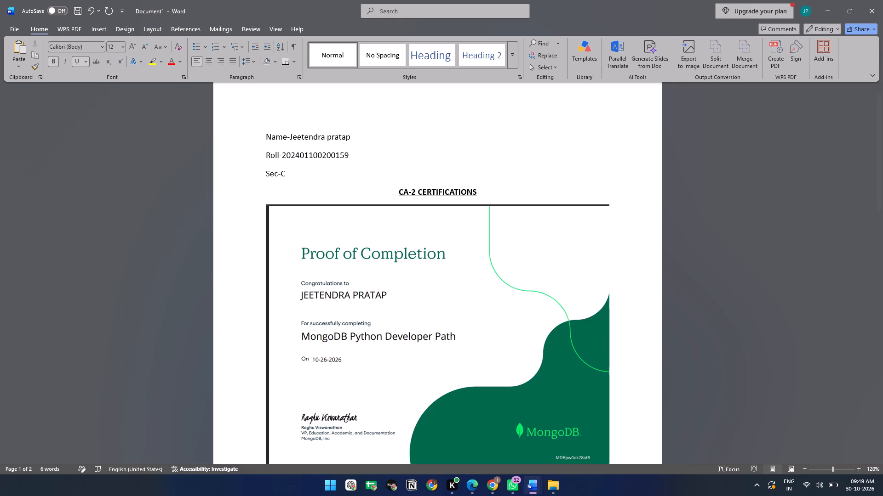
{"action": "scroll", "coordinate": [492, 172], "scroll_direction": "down", "scroll_amount": 1}
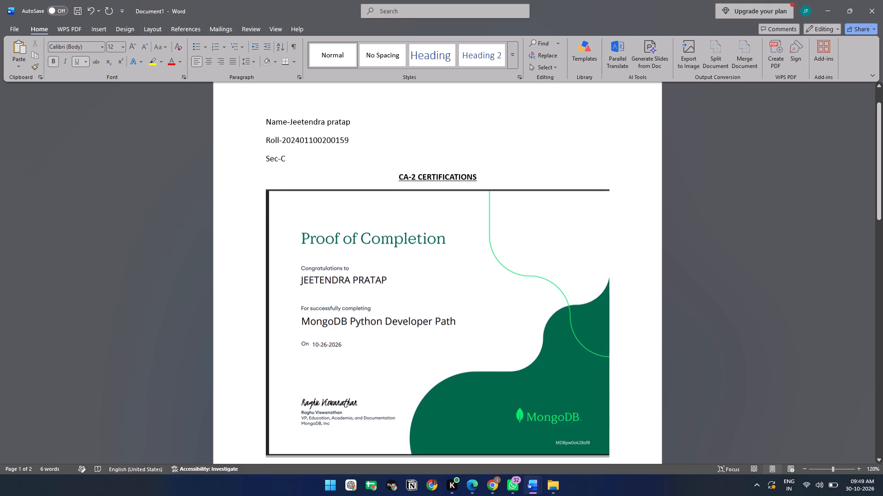
{"action": "scroll", "coordinate": [492, 172], "scroll_direction": "down", "scroll_amount": 1}
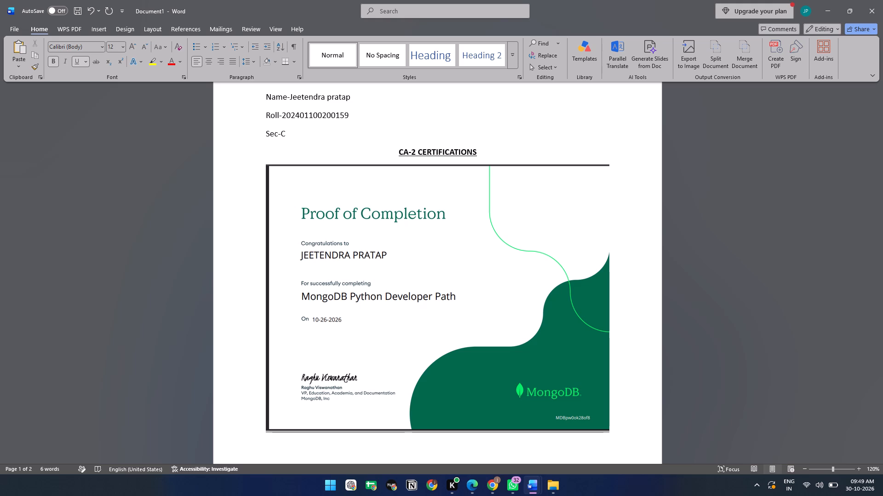
{"action": "scroll", "coordinate": [492, 172], "scroll_direction": "down", "scroll_amount": 3}
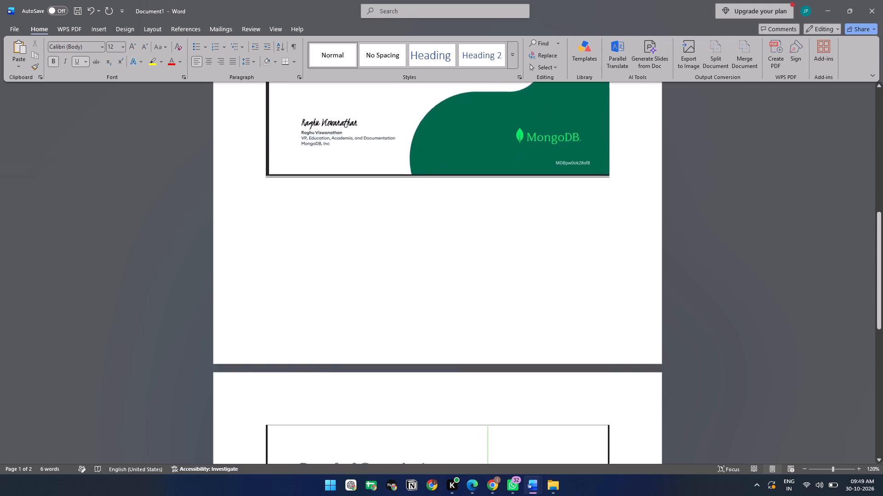
{"action": "scroll", "coordinate": [492, 172], "scroll_direction": "down", "scroll_amount": 3}
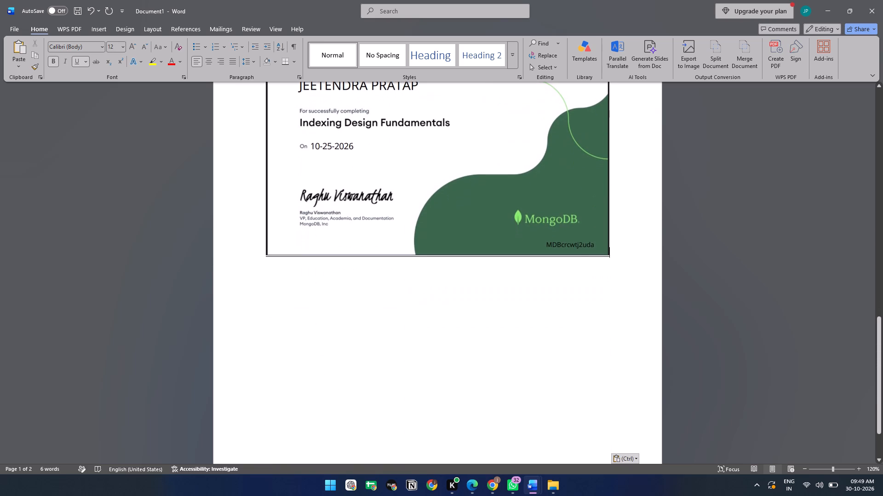
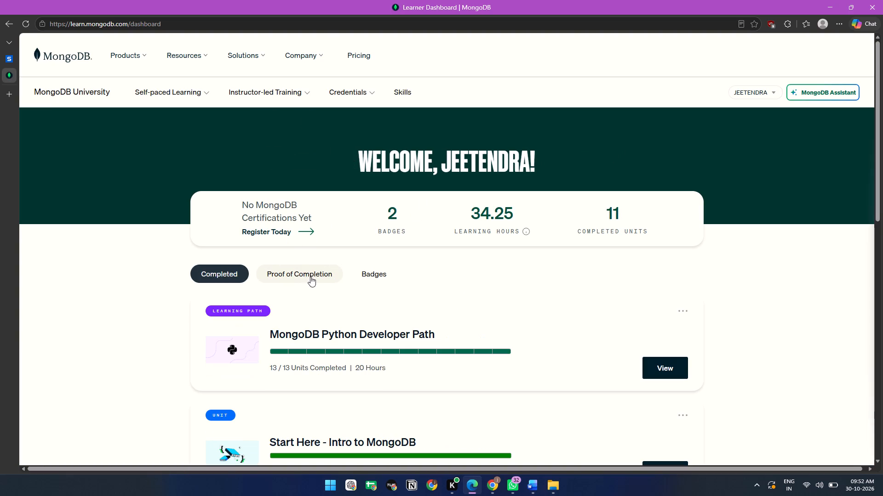
Show the Proof of Completion list on the MongoDB learner dashboard in Microsoft Edge and view its entries.
{"action": "left_click", "coordinate": [310, 276]}
{"action": "scroll", "coordinate": [376, 301], "scroll_direction": "down", "scroll_amount": 2}
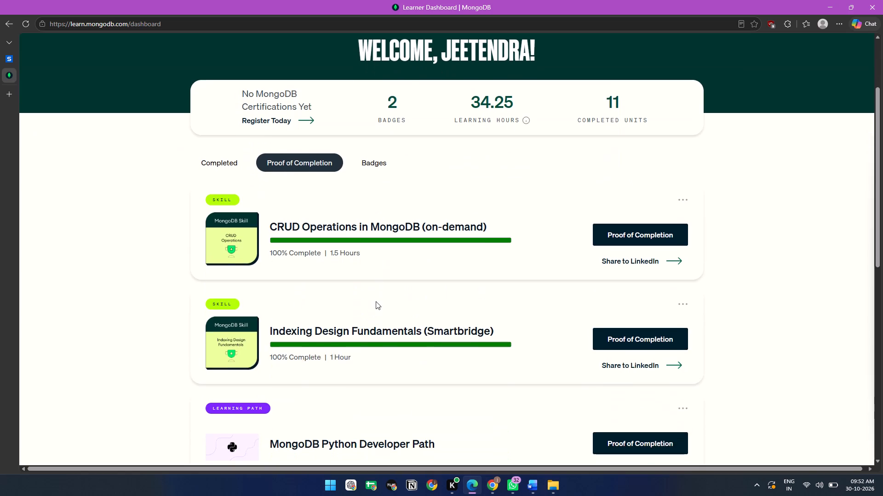
Expand the Proof of Completion list on the MongoDB Learner Dashboard in Edge to show all entries.
{"action": "scroll", "coordinate": [376, 301], "scroll_direction": "down", "scroll_amount": 7}
{"action": "scroll", "coordinate": [376, 301], "scroll_direction": "up", "scroll_amount": 1}
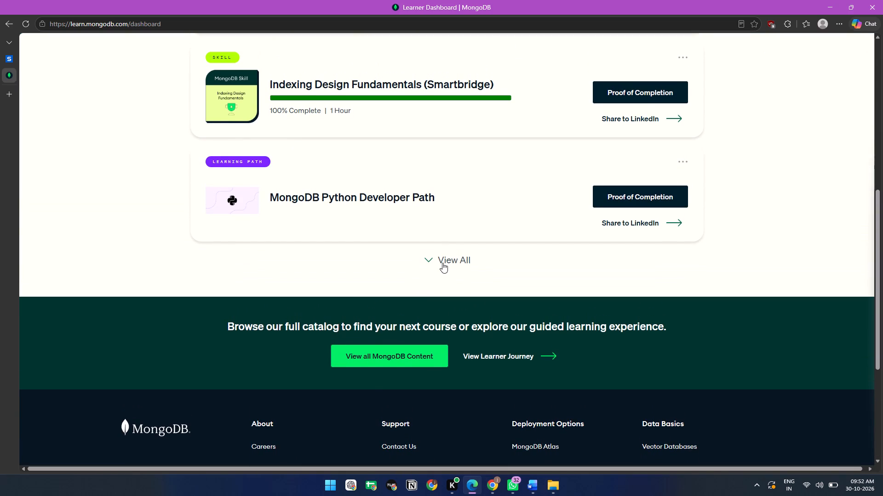
{"action": "left_click", "coordinate": [442, 263]}
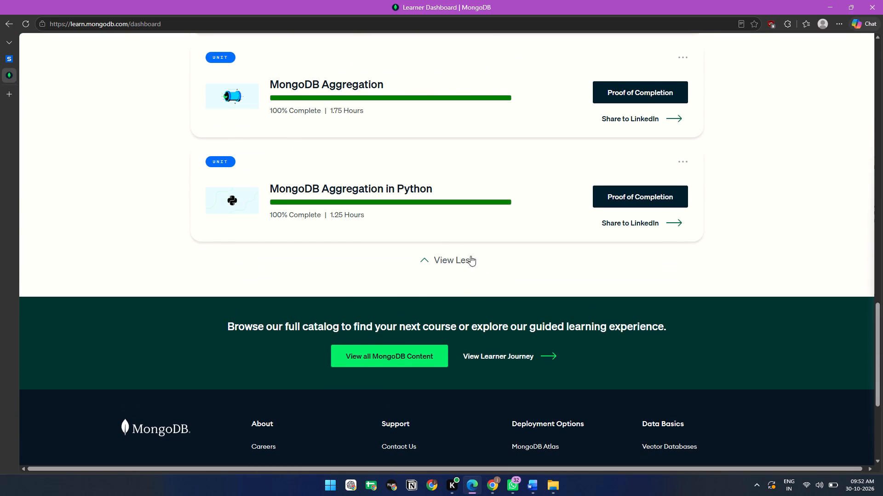
Review the full list of completed skills, learning path and units that offer a proof of completion.
{"action": "scroll", "coordinate": [470, 256], "scroll_direction": "up", "scroll_amount": 9}
{"action": "scroll", "coordinate": [470, 256], "scroll_direction": "down", "scroll_amount": 1}
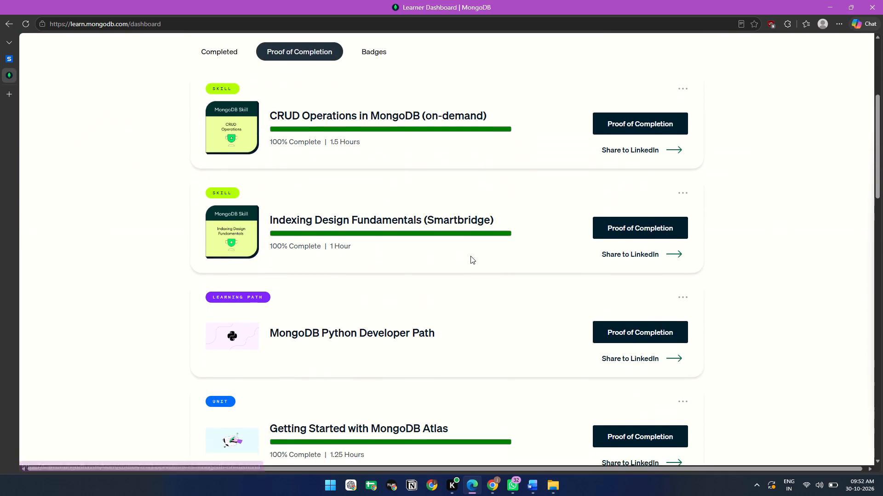
{"action": "scroll", "coordinate": [470, 256], "scroll_direction": "down", "scroll_amount": 3}
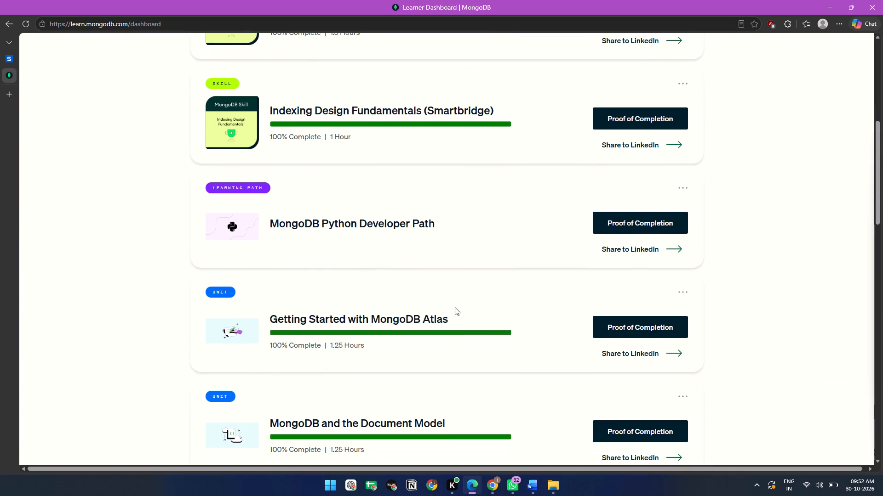
{"action": "scroll", "coordinate": [455, 307], "scroll_direction": "down", "scroll_amount": 2}
{"action": "scroll", "coordinate": [445, 367], "scroll_direction": "down", "scroll_amount": 1}
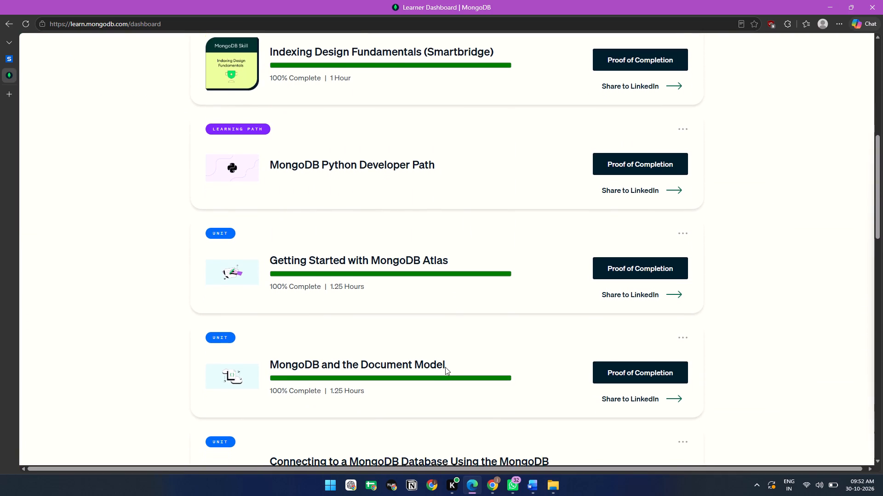
{"action": "scroll", "coordinate": [445, 367], "scroll_direction": "down", "scroll_amount": 1}
{"action": "scroll", "coordinate": [440, 407], "scroll_direction": "down", "scroll_amount": 3}
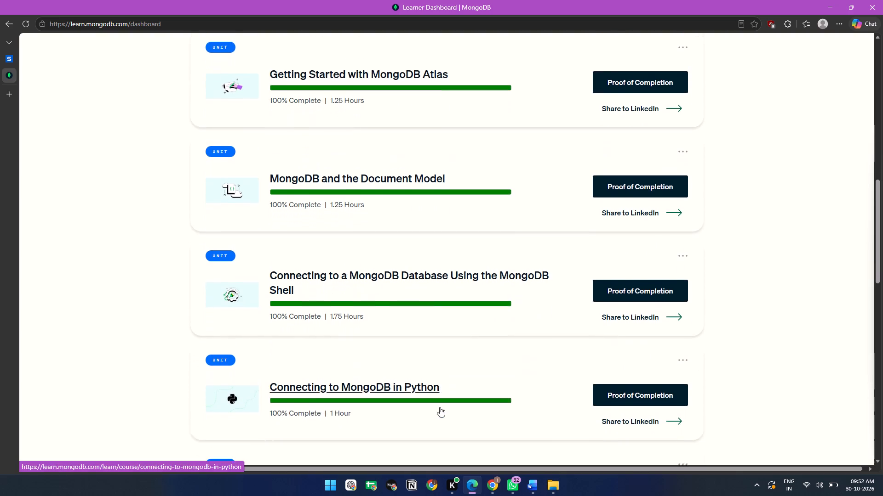
{"action": "scroll", "coordinate": [440, 407], "scroll_direction": "down", "scroll_amount": 8}
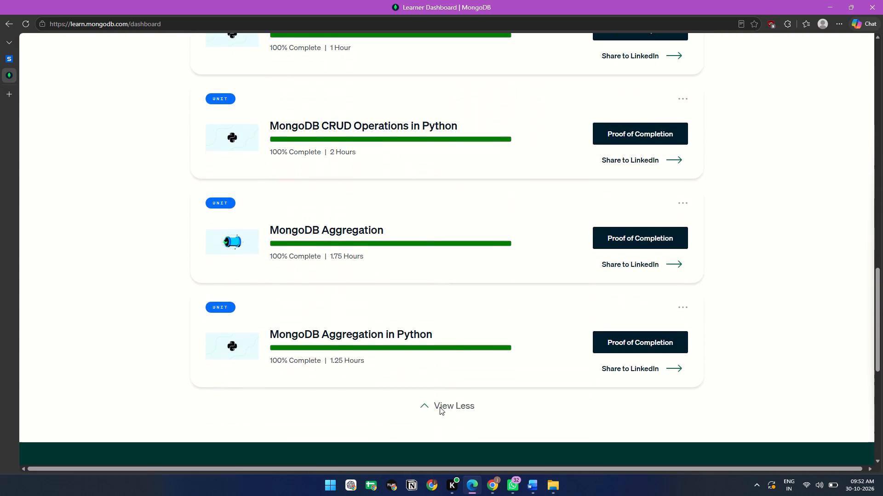
{"action": "scroll", "coordinate": [440, 407], "scroll_direction": "down", "scroll_amount": 1}
{"action": "scroll", "coordinate": [440, 407], "scroll_direction": "up", "scroll_amount": 1}
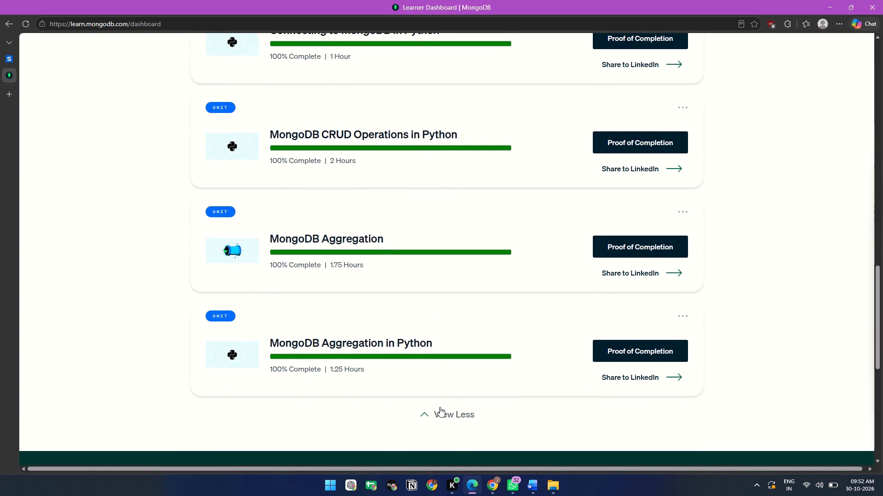
{"action": "scroll", "coordinate": [440, 407], "scroll_direction": "up", "scroll_amount": 9}
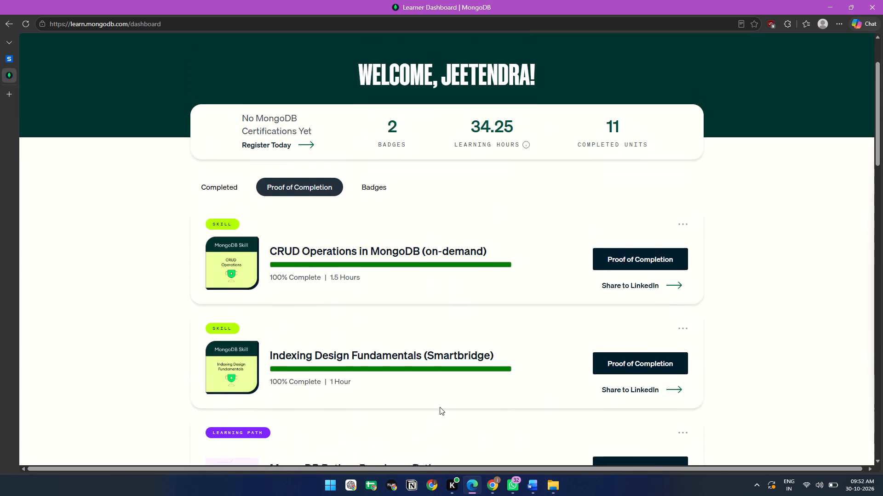
Open the Getting Started with MongoDB Atlas proof of completion and capture a screenshot of the whole certificate.
{"action": "scroll", "coordinate": [509, 440], "scroll_direction": "down", "scroll_amount": 3}
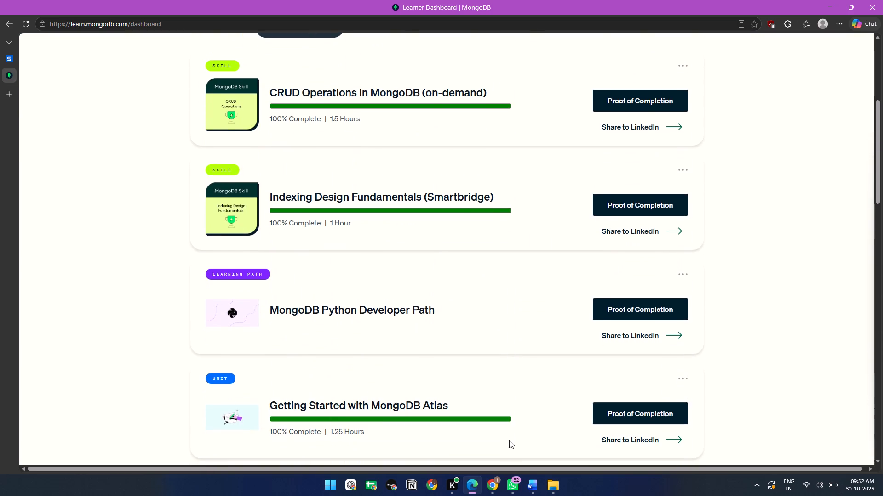
{"action": "scroll", "coordinate": [509, 440], "scroll_direction": "down", "scroll_amount": 3}
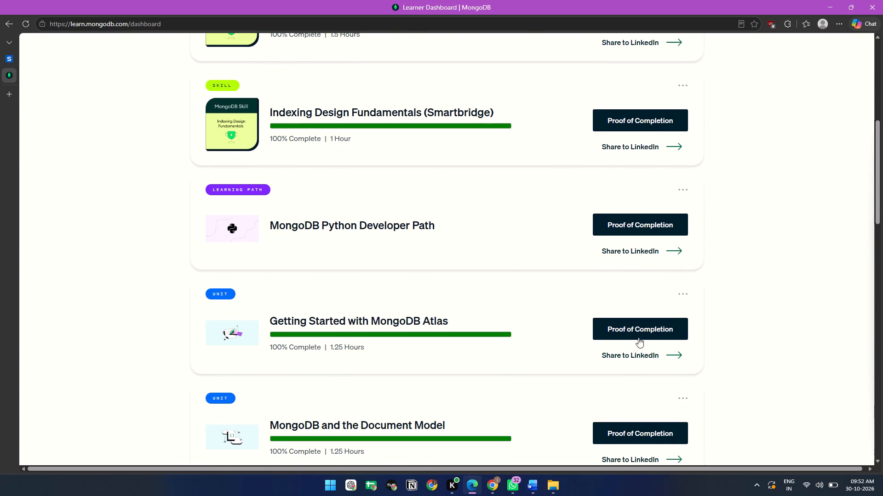
{"action": "left_click", "coordinate": [635, 328]}
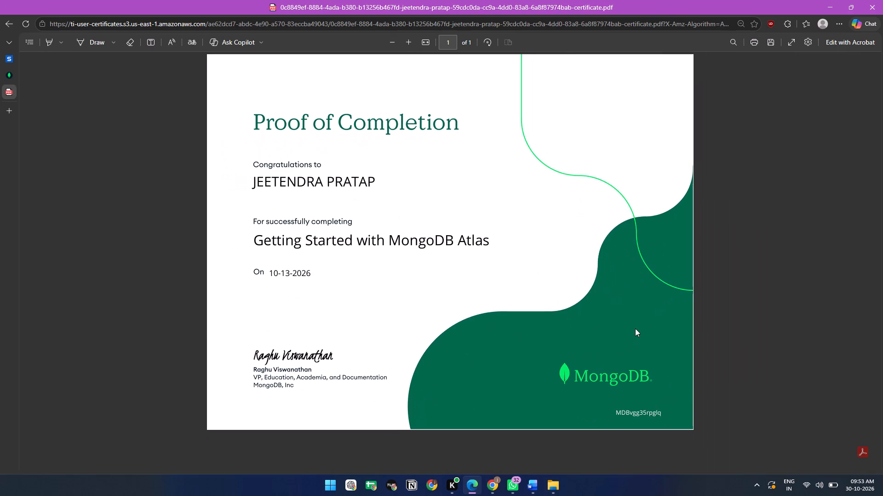
{"action": "key", "text": "shift+super+s"}
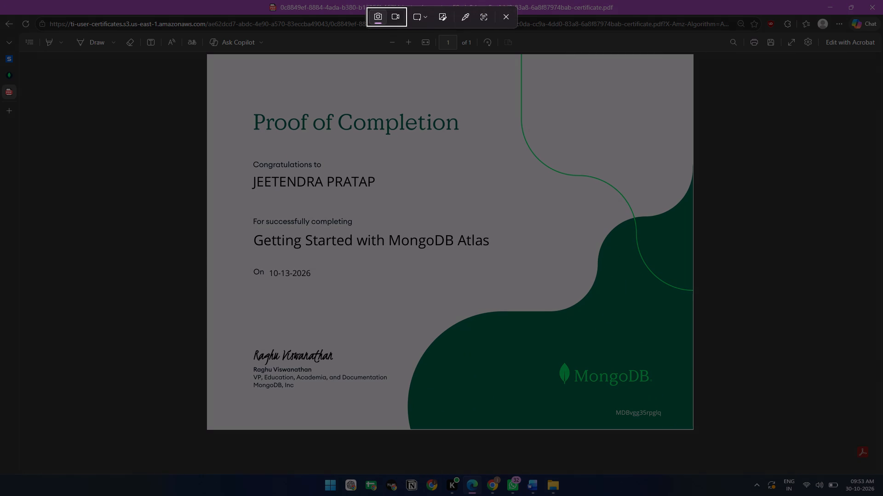
{"action": "left_click_drag", "start_coordinate": [206, 53], "coordinate": [568, 304]}
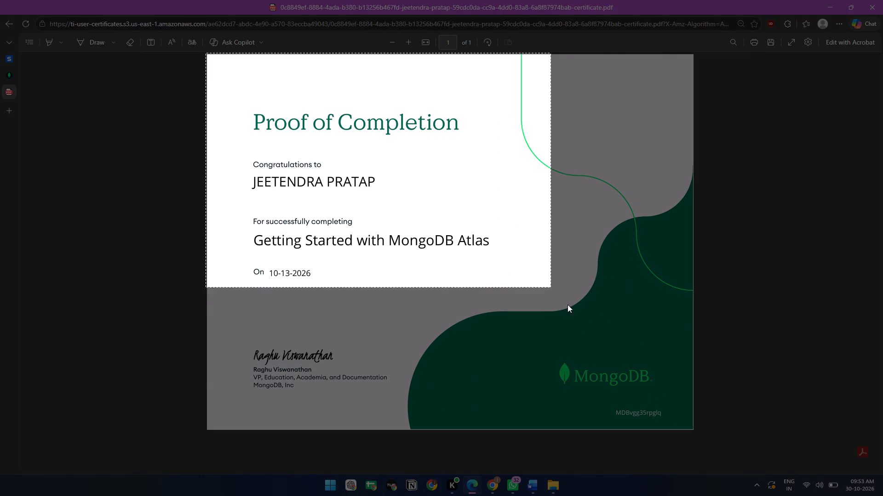
{"action": "left_click_drag", "start_coordinate": [568, 304], "coordinate": [693, 429]}
In Word's Document1, paste the screenshot two new lines after the Indexing Design Fundamentals certificate and add two new lines after it.
{"action": "left_click", "coordinate": [533, 488]}
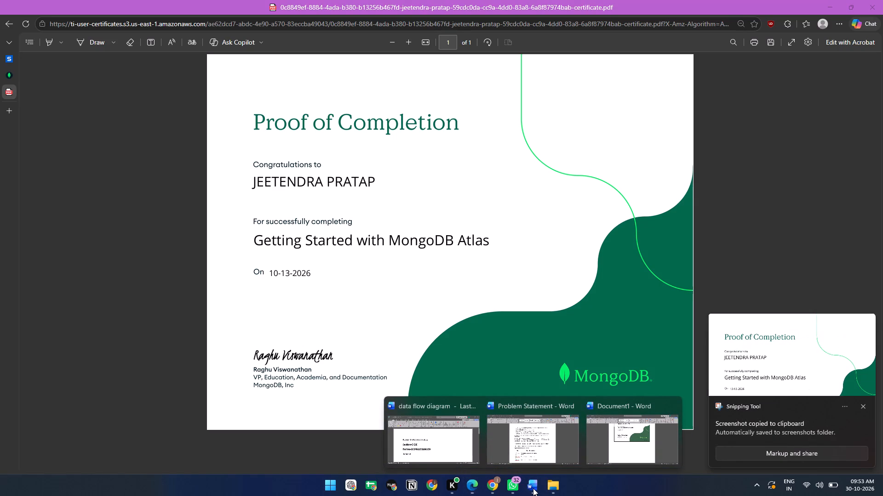
{"action": "left_click", "coordinate": [629, 434]}
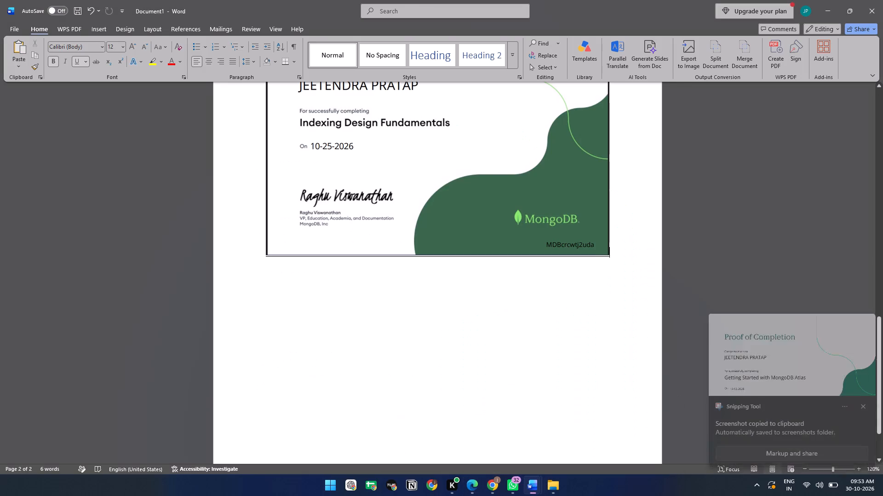
{"action": "left_click", "coordinate": [623, 250]}
{"action": "key", "text": "Return"}
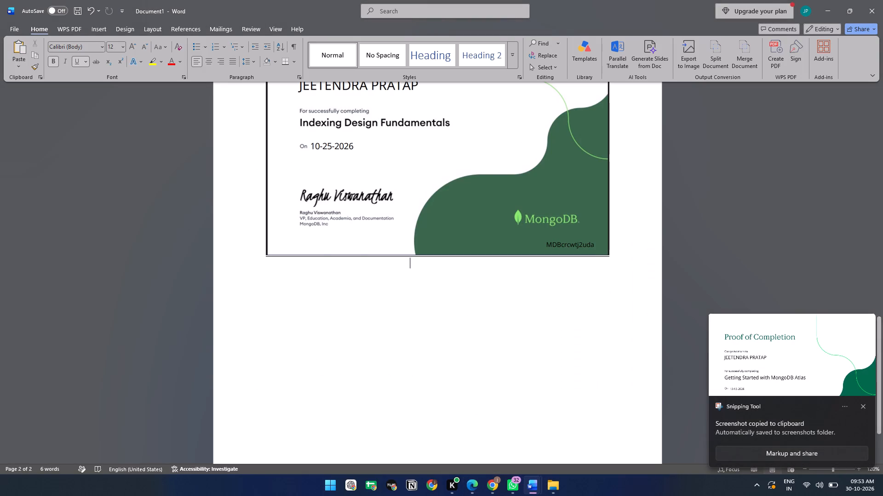
{"action": "key", "text": "Return"}
{"action": "key", "text": "ctrl+v"}
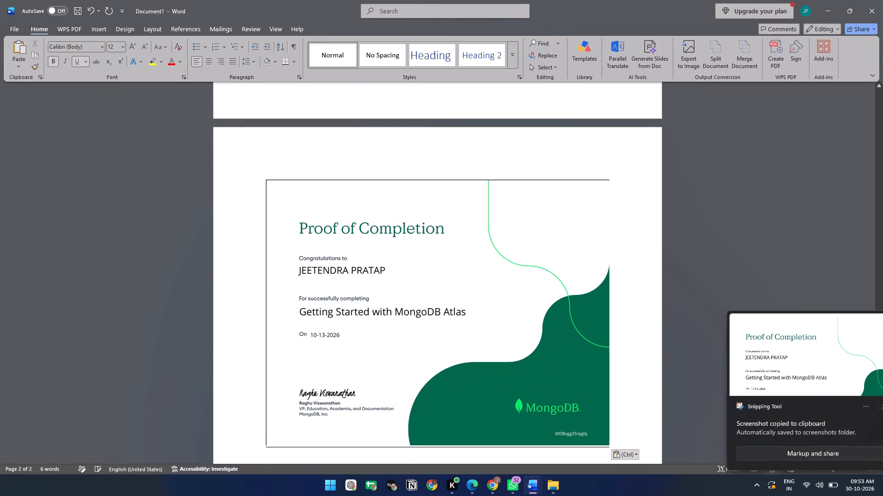
{"action": "left_click", "coordinate": [624, 432]}
{"action": "key", "text": "Return"}
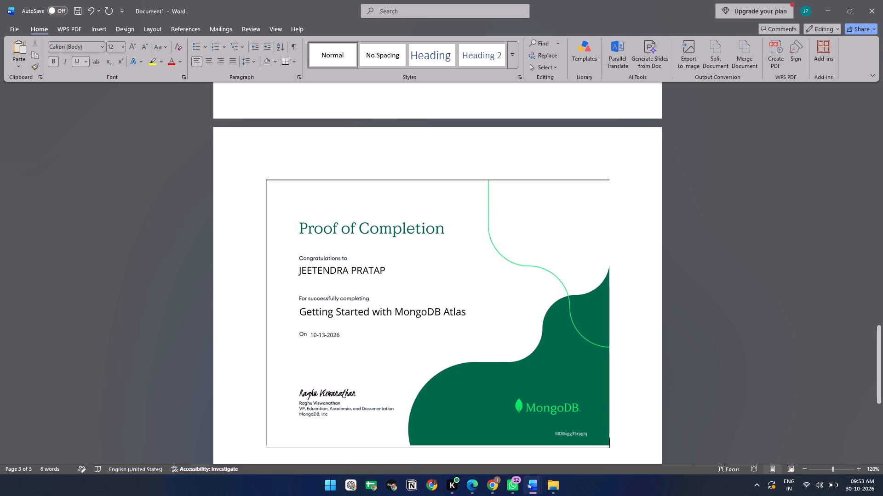
{"action": "key", "text": "Return"}
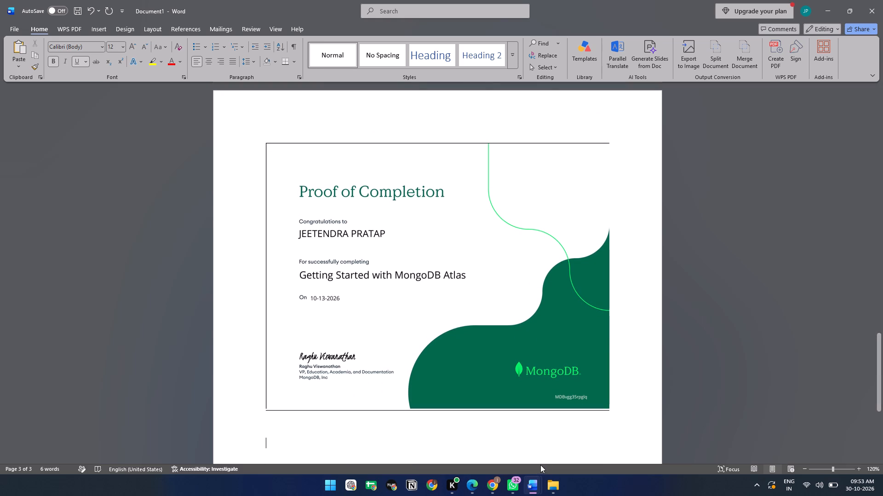
Return to the Learner Dashboard in Edge, open the MongoDB and the Document Model proof of completion, and capture a screenshot of the certificate.
{"action": "left_click", "coordinate": [498, 484]}
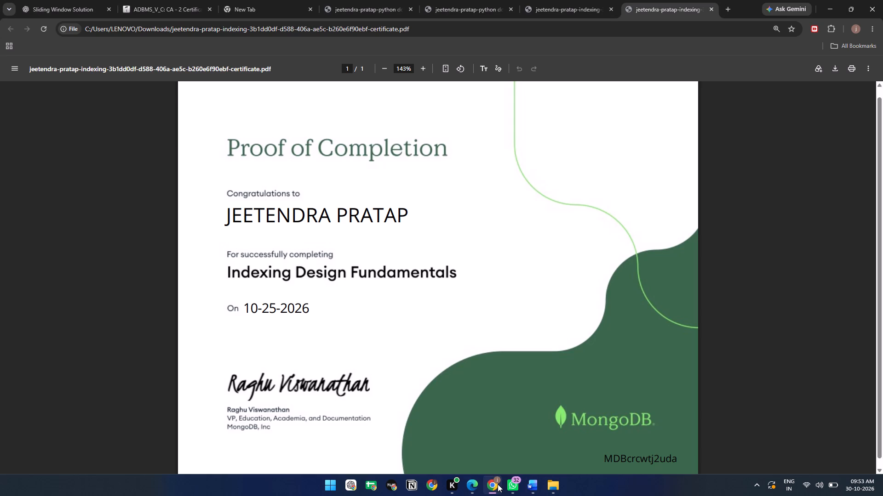
{"action": "left_click", "coordinate": [465, 493]}
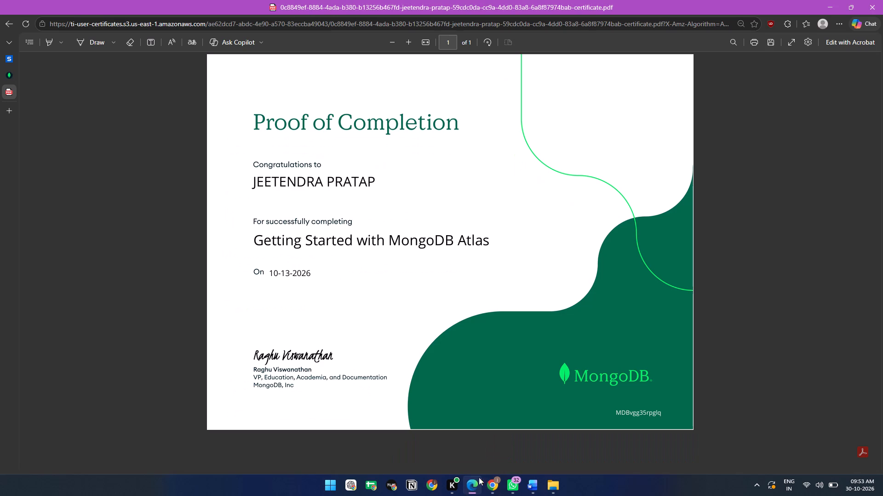
{"action": "left_click", "coordinate": [7, 72]}
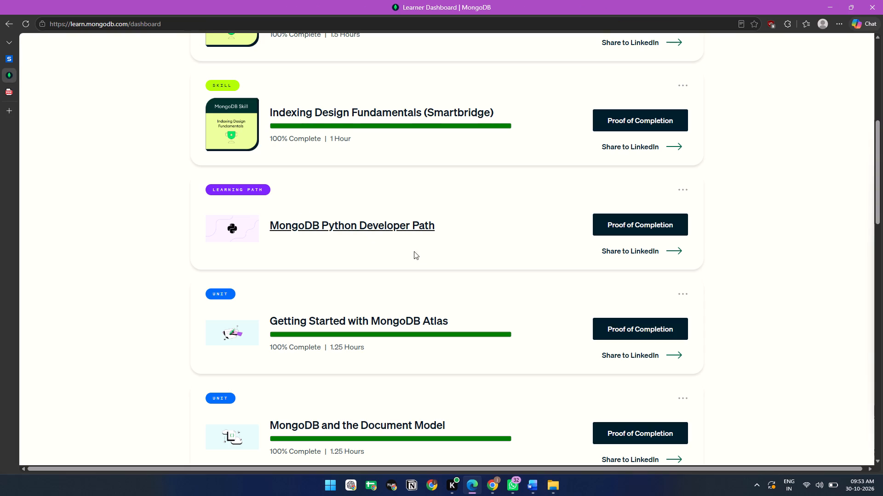
{"action": "scroll", "coordinate": [447, 270], "scroll_direction": "down", "scroll_amount": 3}
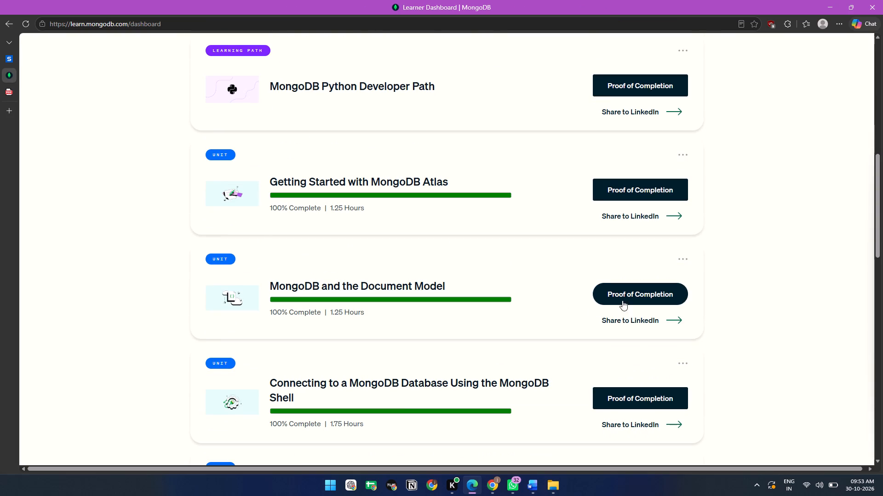
{"action": "left_click", "coordinate": [631, 293]}
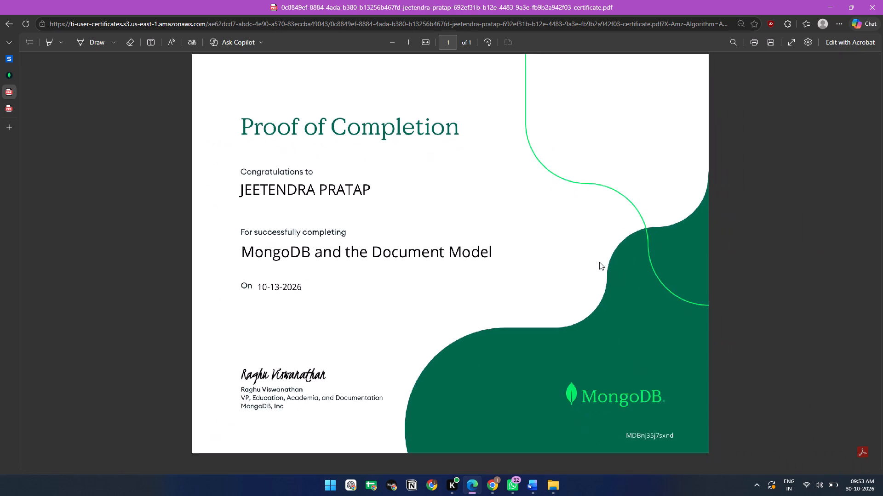
{"action": "scroll", "coordinate": [585, 253], "scroll_direction": "up", "scroll_amount": 1}
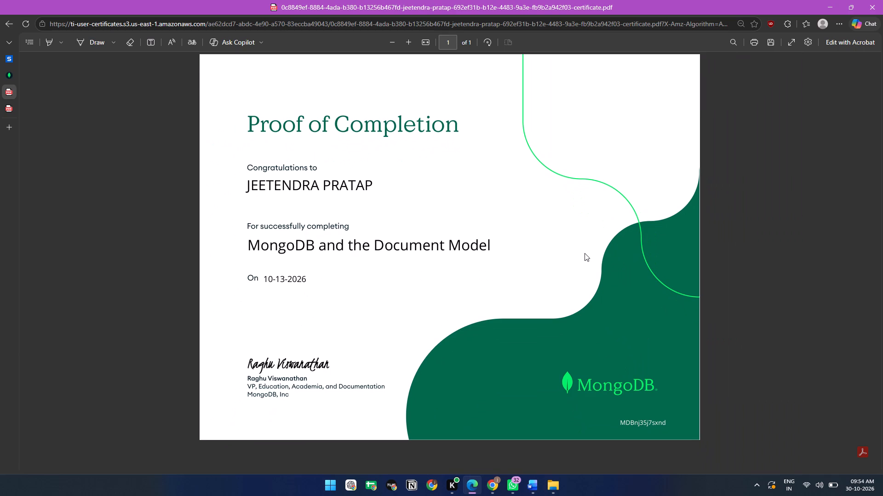
{"action": "key", "text": "shift+super+s"}
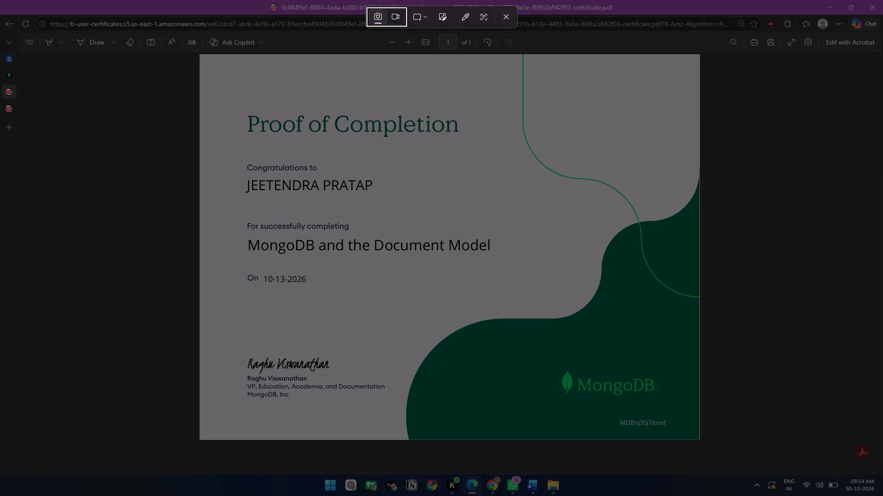
{"action": "left_click_drag", "start_coordinate": [198, 54], "coordinate": [700, 439]}
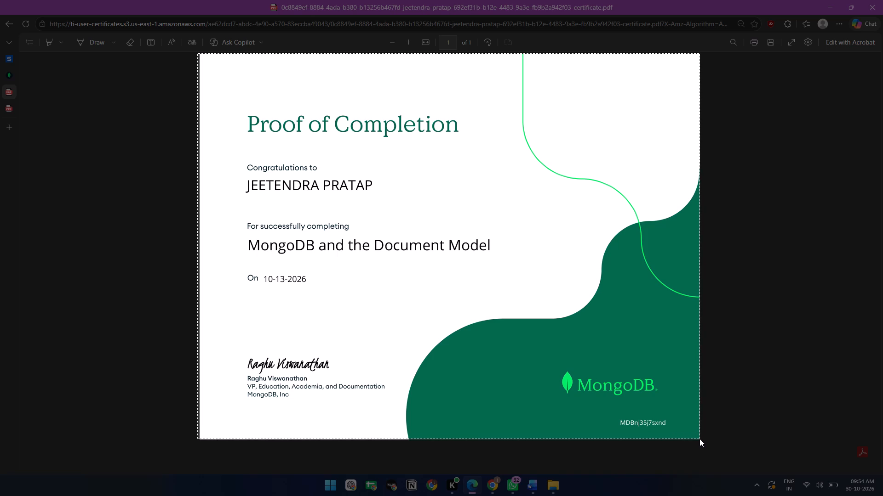
{"action": "left_click_drag", "start_coordinate": [700, 439], "coordinate": [699, 439]}
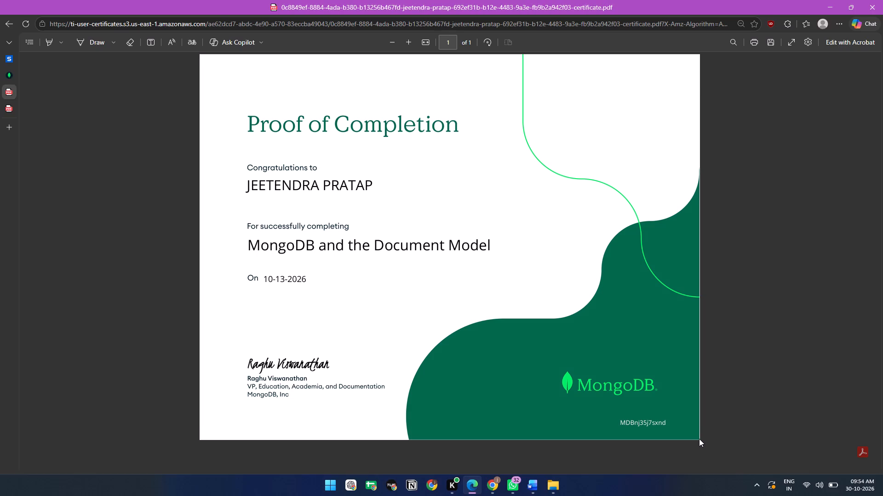
In Word's Document1, paste the screenshot below the Getting Started with MongoDB Atlas certificate and add a new line after it.
{"action": "left_click", "coordinate": [535, 490]}
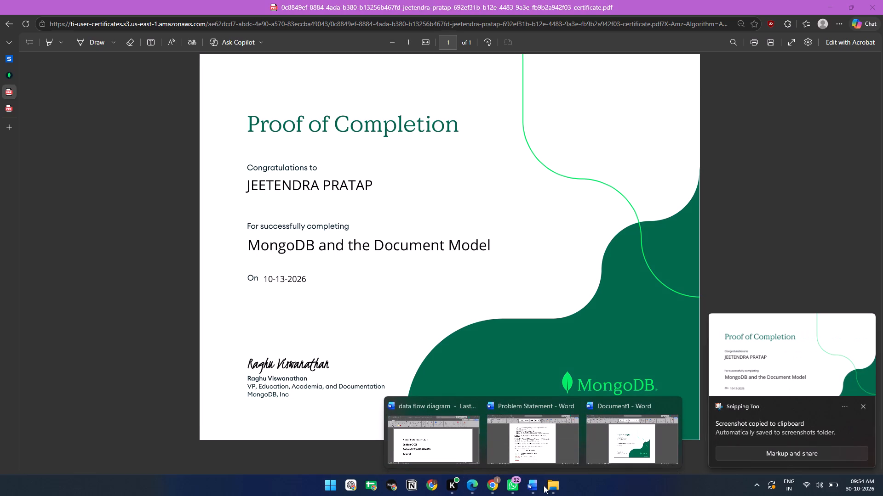
{"action": "left_click", "coordinate": [610, 456]}
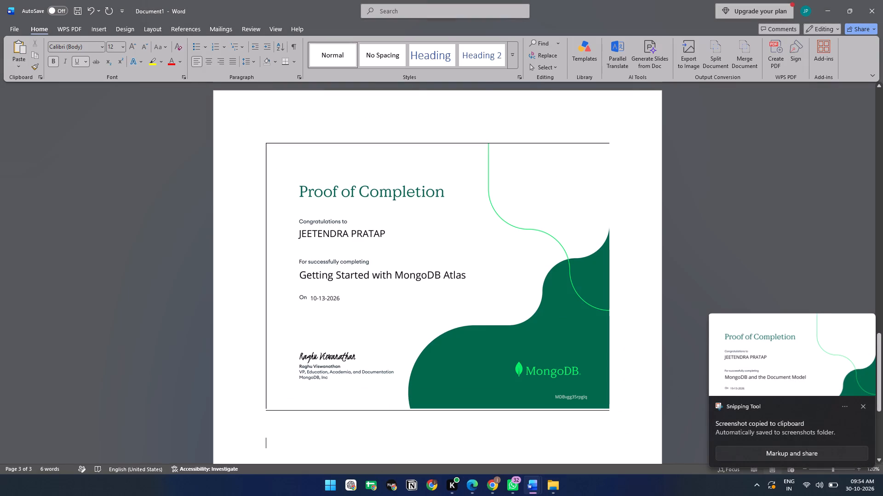
{"action": "left_click", "coordinate": [280, 443]}
{"action": "key", "text": "ctrl+v"}
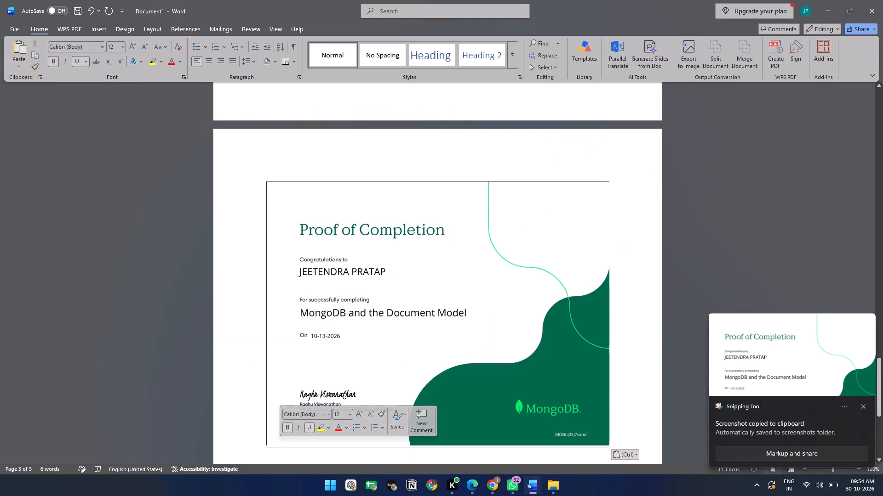
{"action": "left_click", "coordinate": [621, 439]}
{"action": "key", "text": "Return"}
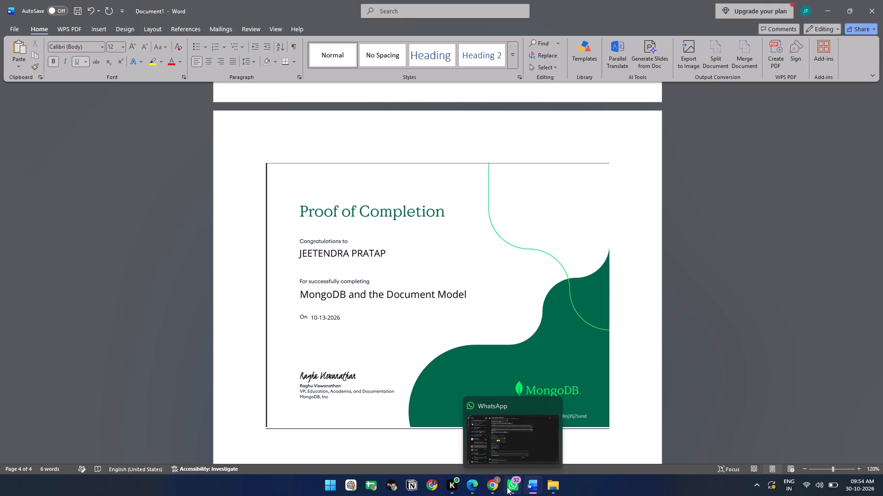
Return to the Learner Dashboard in Edge, open the Connecting to a MongoDB Database Using the MongoDB Shell proof of completion, and capture a screenshot of the certificate.
{"action": "left_click", "coordinate": [473, 490]}
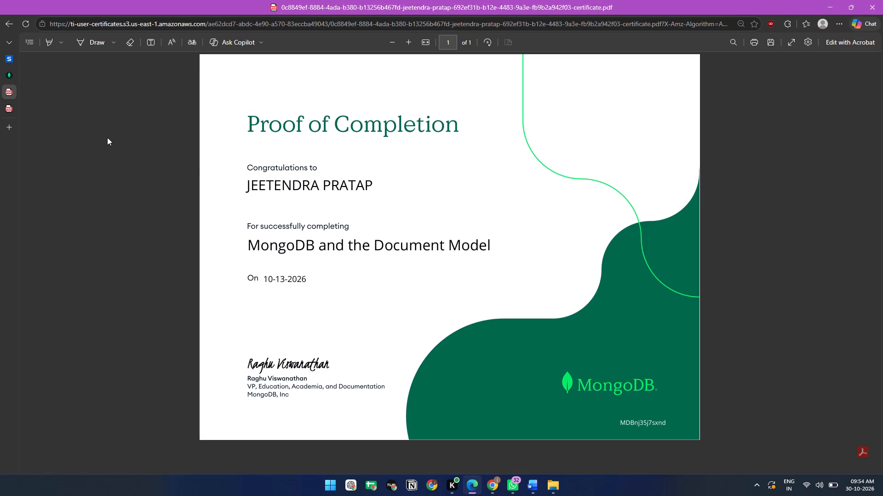
{"action": "left_click", "coordinate": [8, 77]}
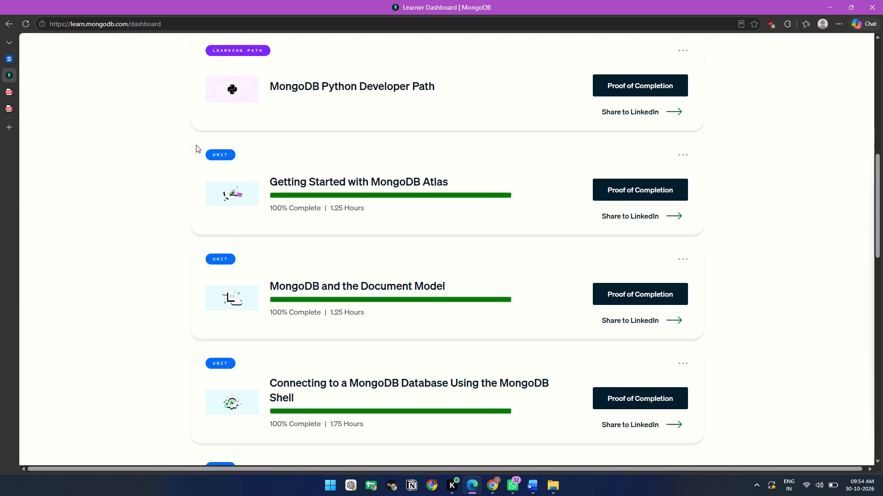
{"action": "left_click", "coordinate": [640, 398]}
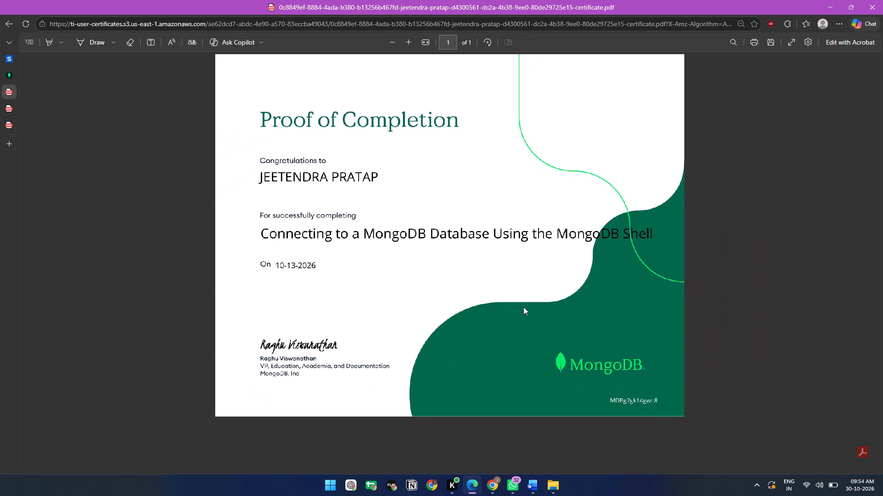
{"action": "scroll", "coordinate": [501, 269], "scroll_direction": "up", "scroll_amount": 1}
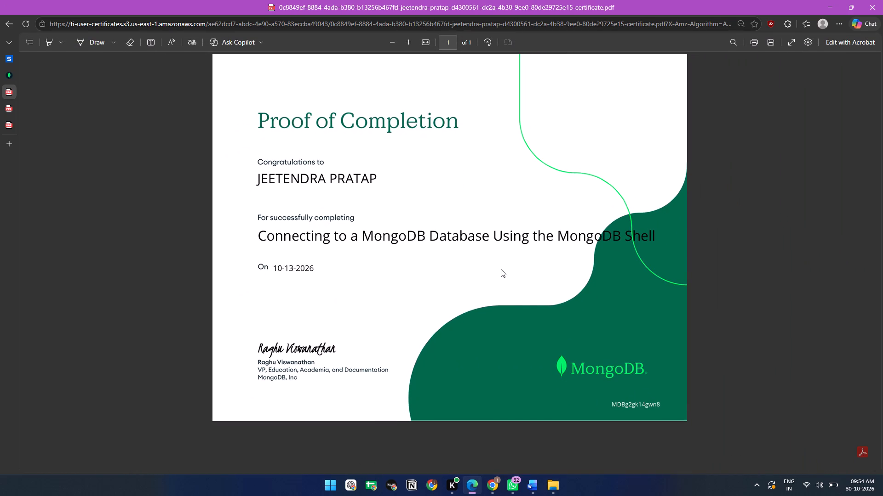
{"action": "key", "text": "shift+super+s"}
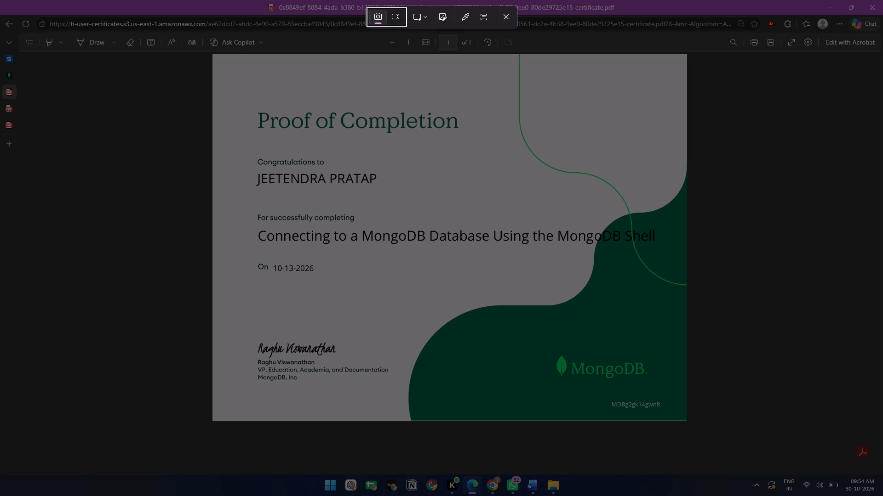
{"action": "left_click_drag", "start_coordinate": [213, 52], "coordinate": [596, 395]}
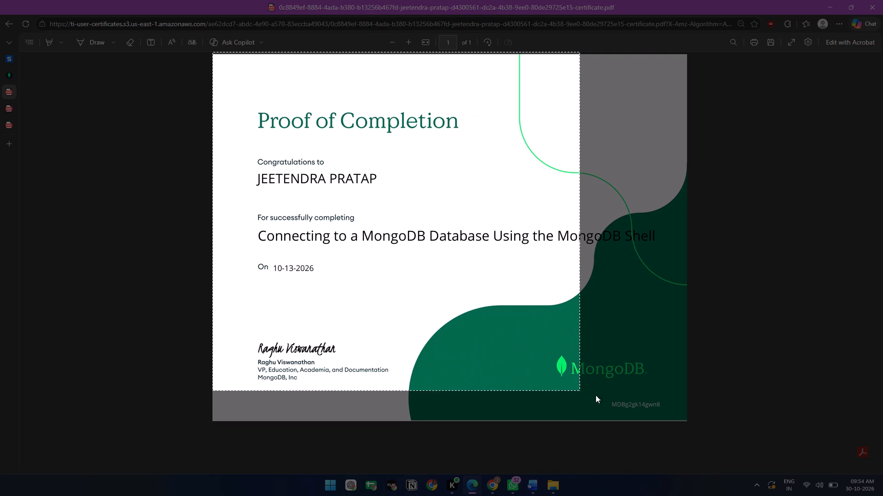
{"action": "left_click_drag", "start_coordinate": [596, 395], "coordinate": [688, 421]}
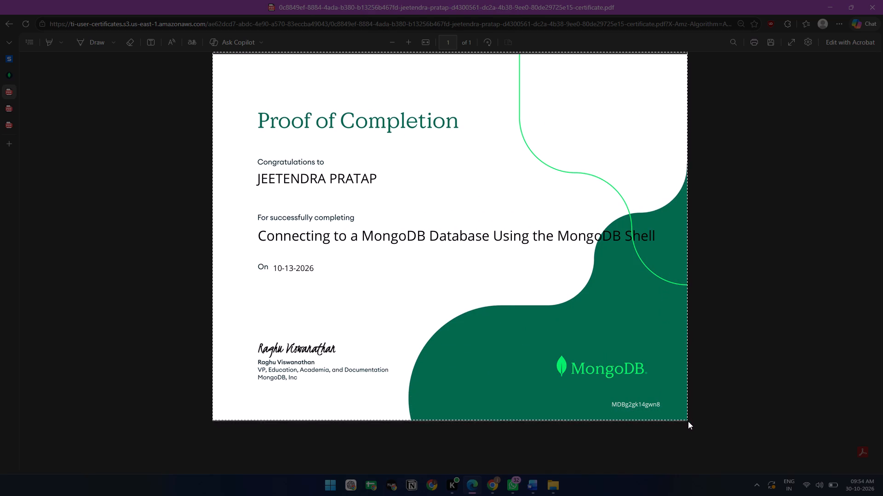
{"action": "left_click_drag", "start_coordinate": [688, 421], "coordinate": [688, 422]}
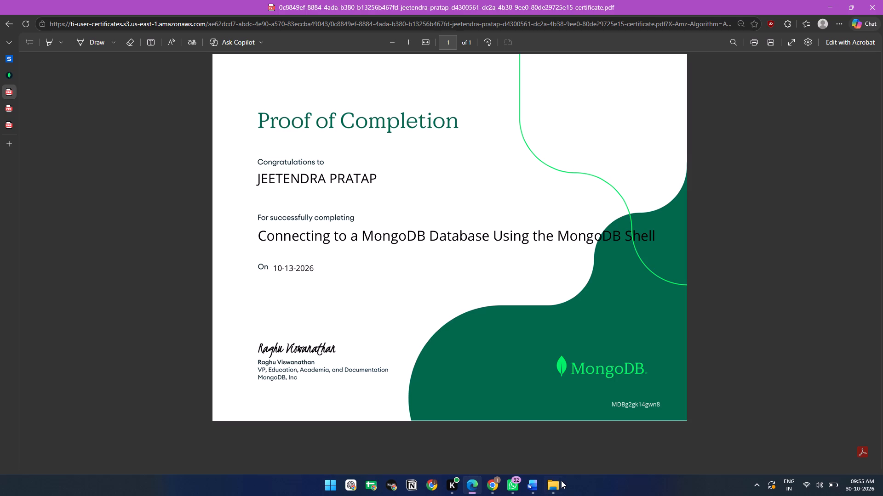
In Word's Document1, paste the screenshot two new lines after the MongoDB and the Document Model certificate and add two new lines after it.
{"action": "left_click", "coordinate": [534, 484]}
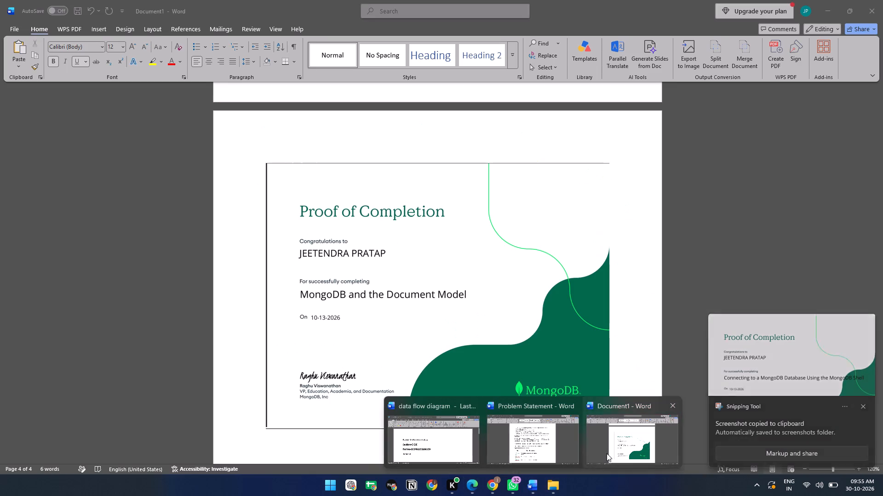
{"action": "left_click", "coordinate": [607, 453]}
{"action": "left_click", "coordinate": [620, 424]}
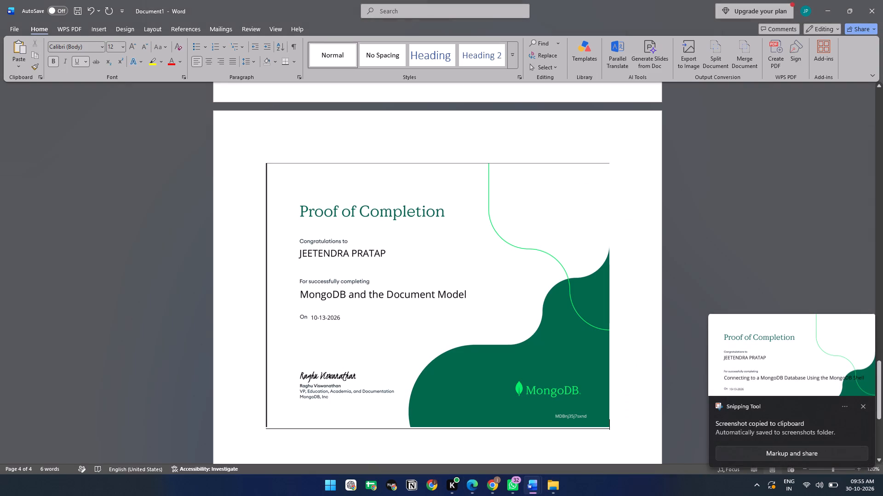
{"action": "key", "text": "Return"}
{"action": "key", "text": "Return"}
{"action": "key", "text": "ctrl+v"}
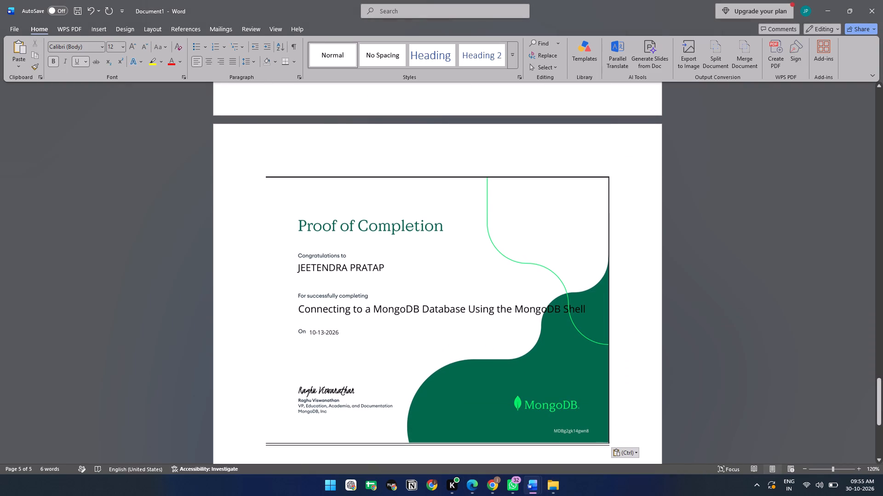
{"action": "left_click", "coordinate": [623, 436]}
{"action": "key", "text": "Return"}
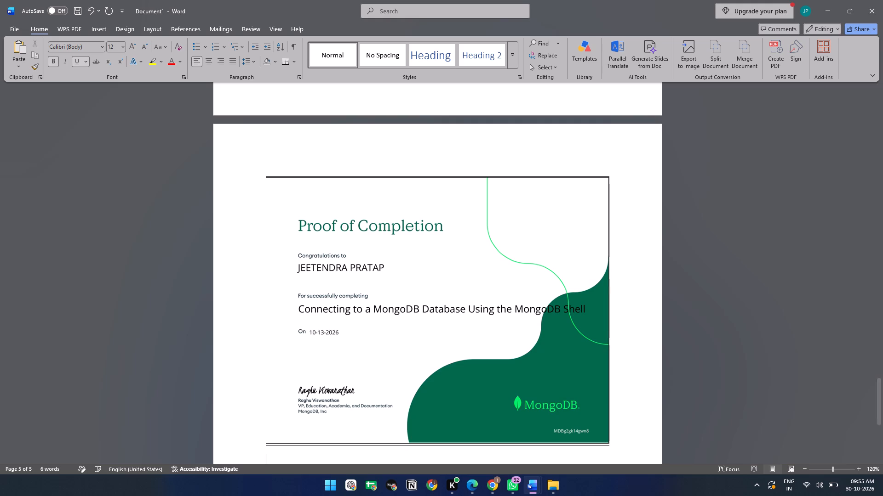
{"action": "key", "text": "Return"}
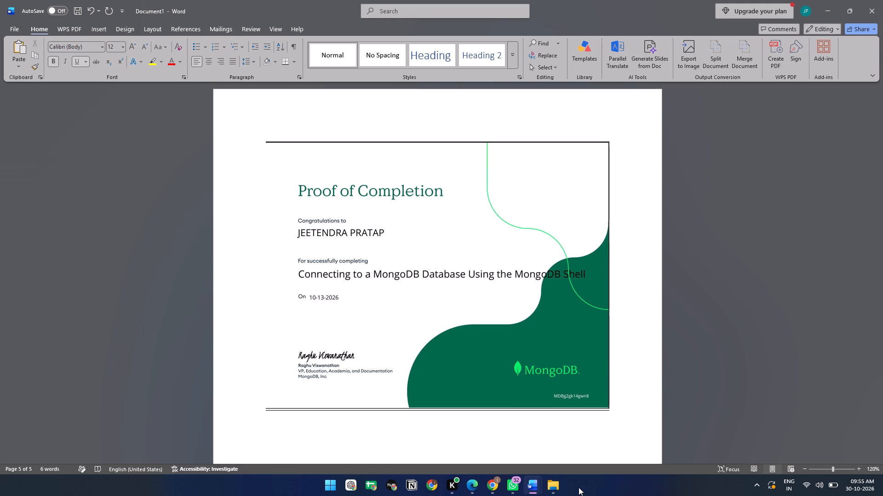
Return to the Learner Dashboard in Edge, open the Connecting to MongoDB in Python proof of completion, and capture a screenshot of its visible area.
{"action": "left_click", "coordinate": [471, 485]}
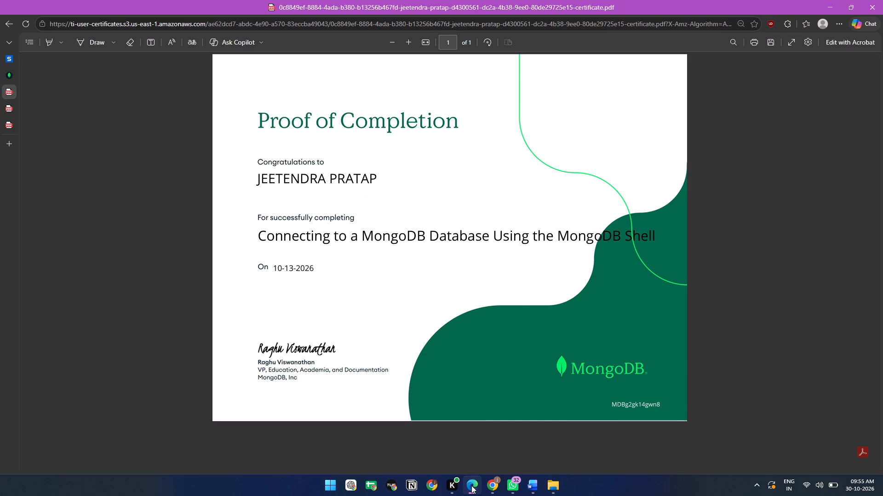
{"action": "left_click", "coordinate": [5, 73]}
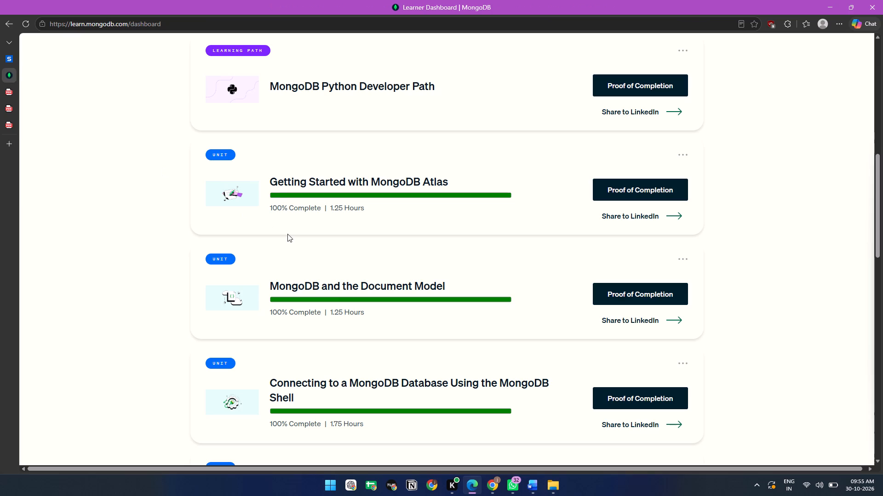
{"action": "scroll", "coordinate": [445, 319], "scroll_direction": "down", "scroll_amount": 2}
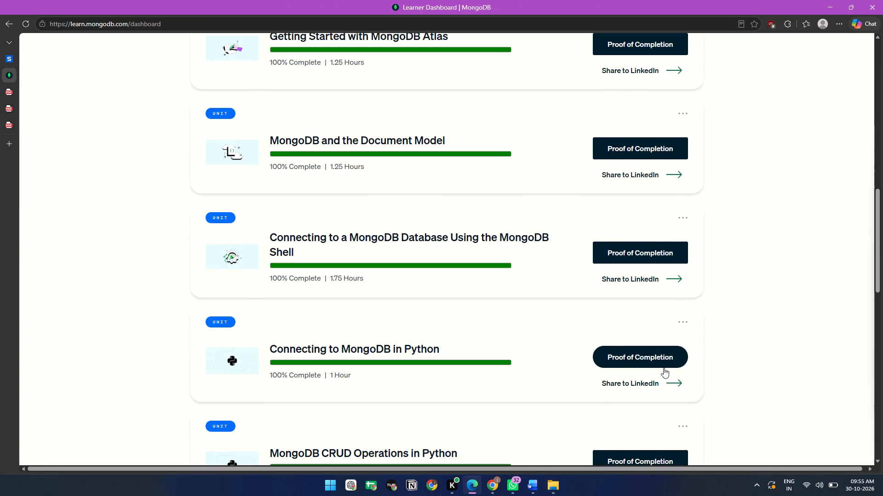
{"action": "left_click", "coordinate": [655, 361]}
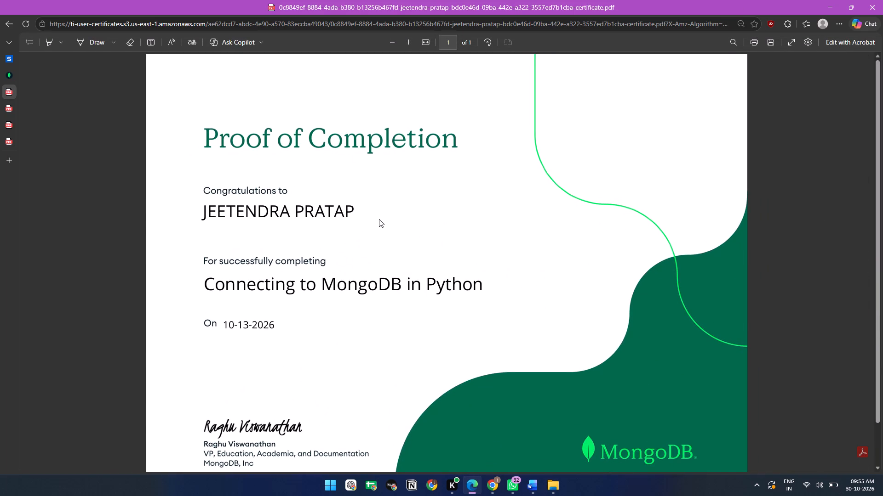
{"action": "key", "text": "shift+super+s"}
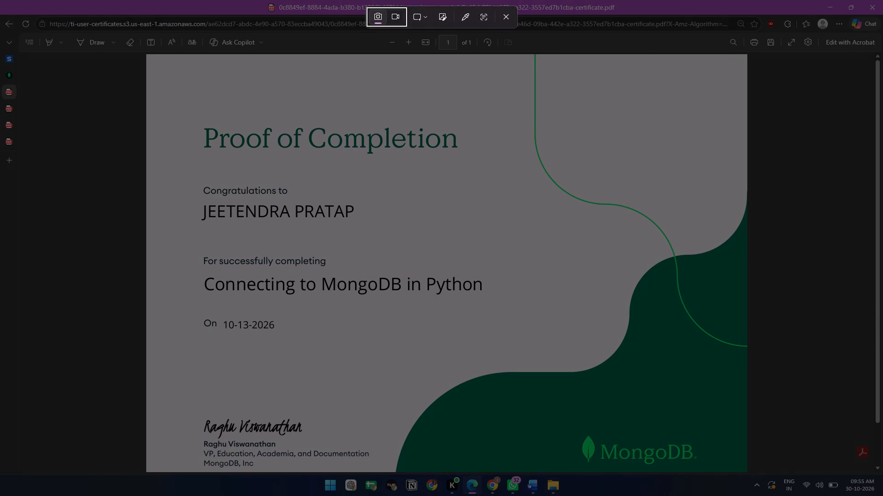
{"action": "left_click_drag", "start_coordinate": [147, 56], "coordinate": [742, 469]}
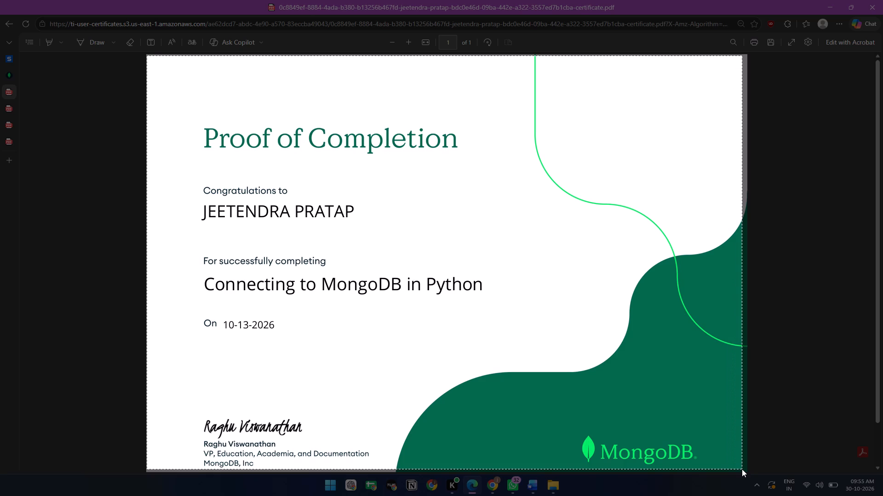
{"action": "left_click_drag", "start_coordinate": [742, 469], "coordinate": [747, 470]}
In Word's Document1, paste the screenshot on the empty line below the MongoDB Shell certificate and add two new lines after it.
{"action": "left_click", "coordinate": [536, 482]}
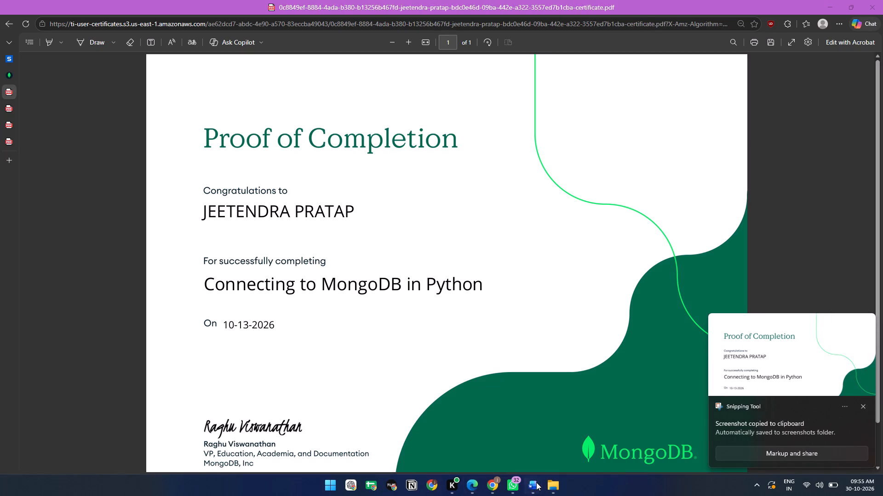
{"action": "left_click", "coordinate": [535, 482]}
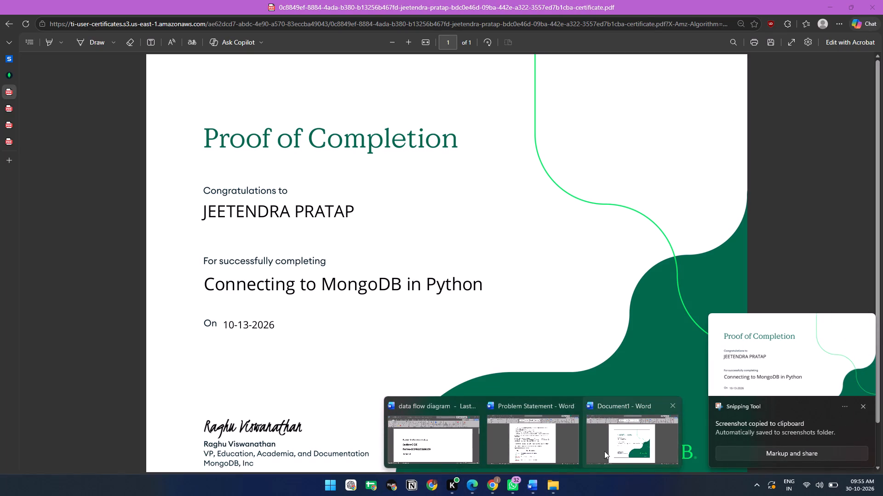
{"action": "left_click", "coordinate": [608, 449]}
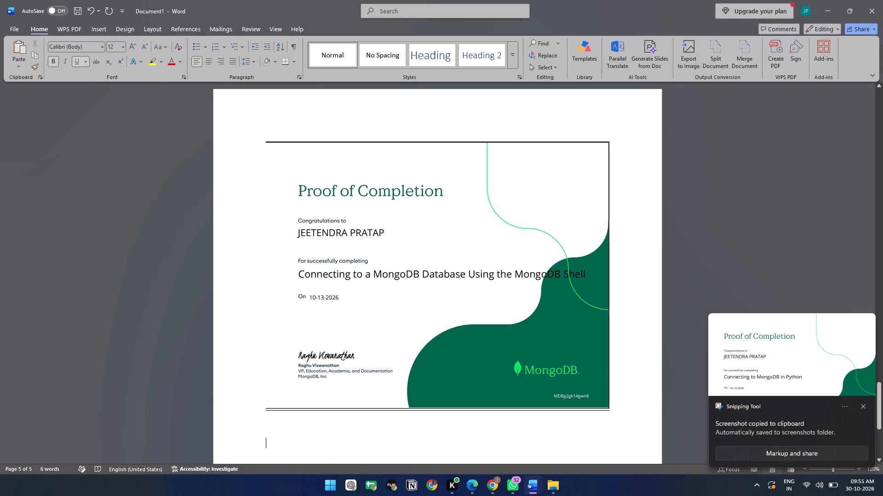
{"action": "left_click", "coordinate": [288, 445]}
{"action": "key", "text": "ctrl+v"}
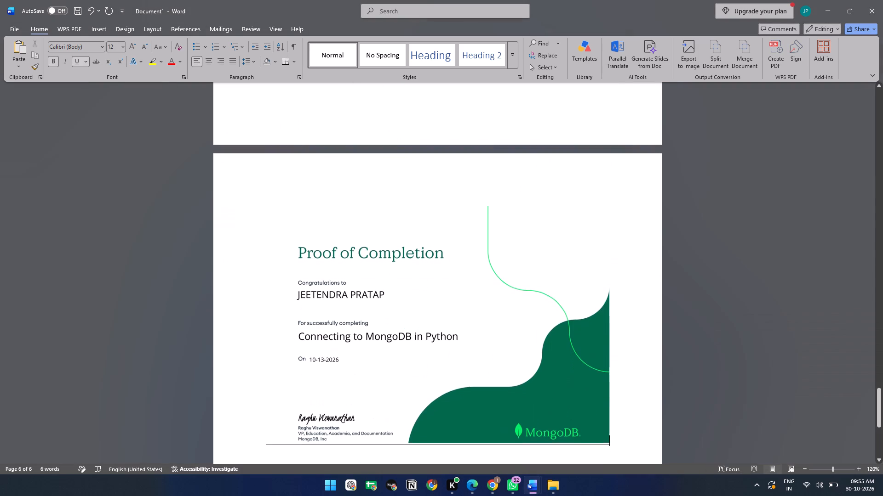
{"action": "left_click", "coordinate": [618, 428]}
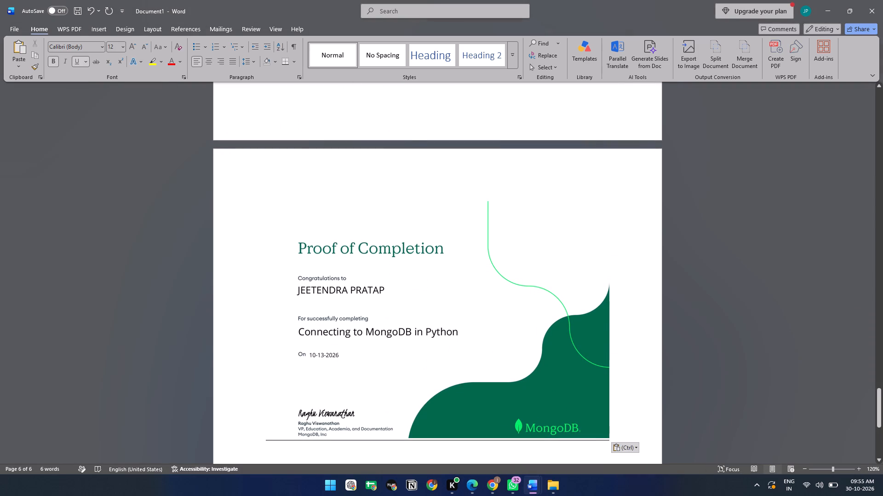
{"action": "key", "text": "Return"}
{"action": "key", "text": "Return"}
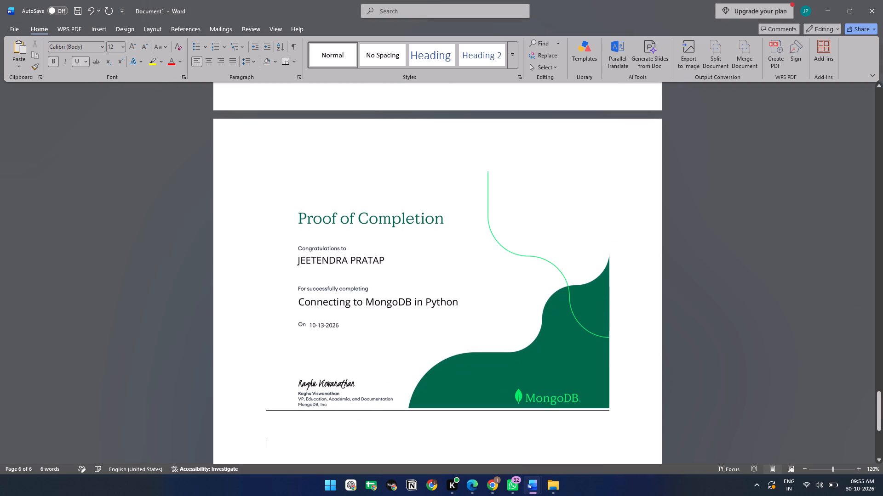
Return to the Learner Dashboard in Edge, open the MongoDB CRUD Operations in Python proof of completion, and capture a screenshot of the certificate.
{"action": "left_click", "coordinate": [475, 484]}
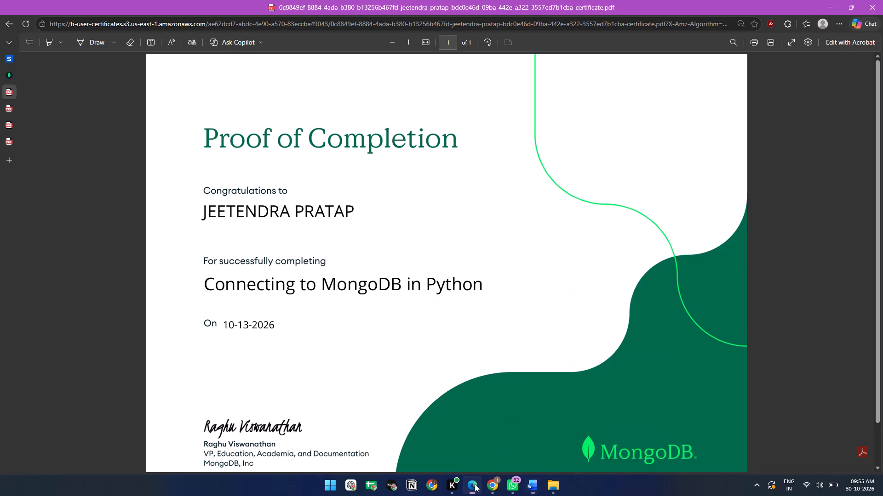
{"action": "left_click", "coordinate": [9, 77]}
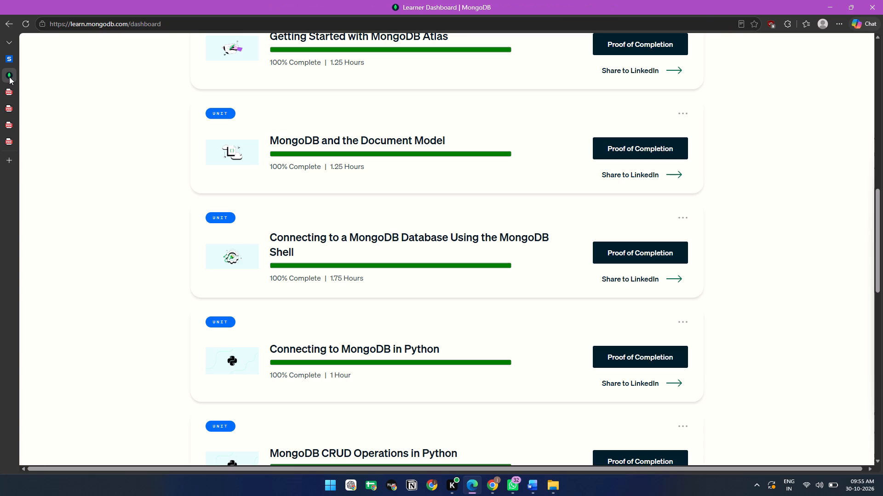
{"action": "scroll", "coordinate": [447, 328], "scroll_direction": "down", "scroll_amount": 2}
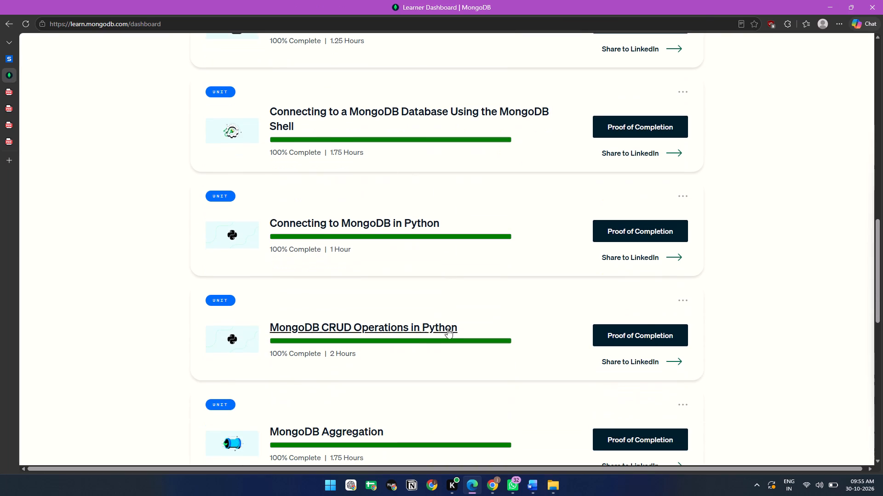
{"action": "scroll", "coordinate": [588, 334], "scroll_direction": "down", "scroll_amount": 1}
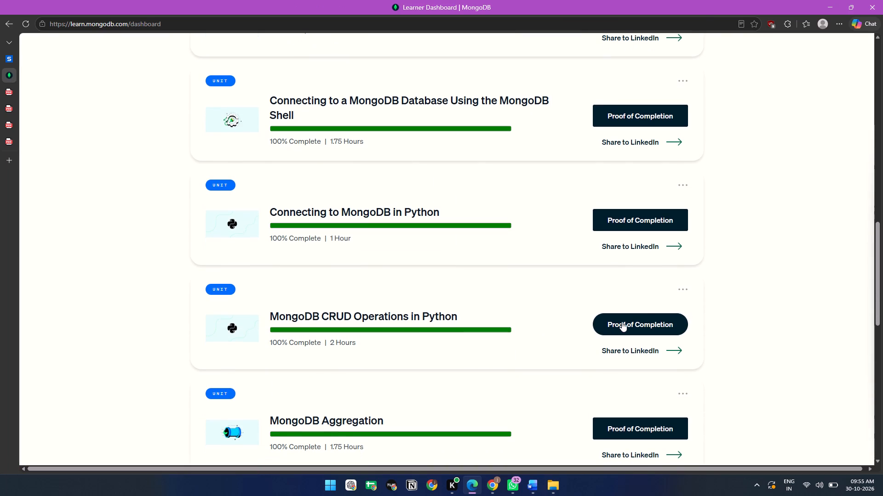
{"action": "left_click", "coordinate": [632, 323]}
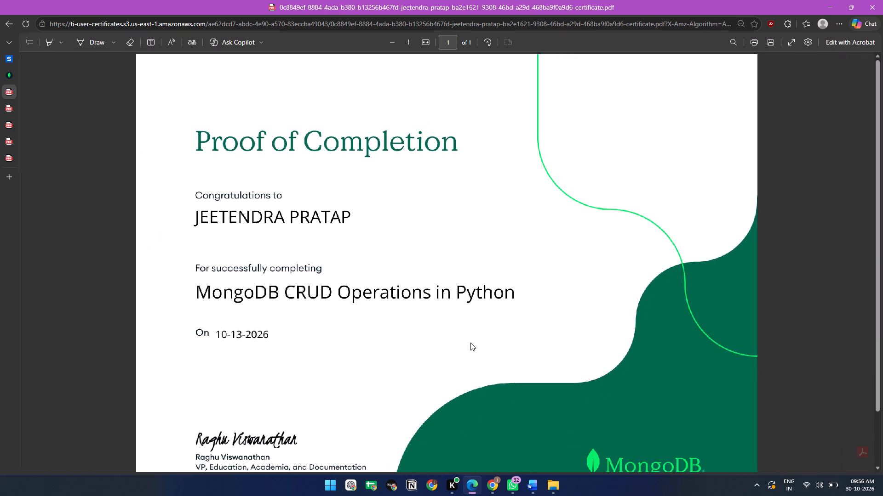
{"action": "key", "text": "shift+super+s"}
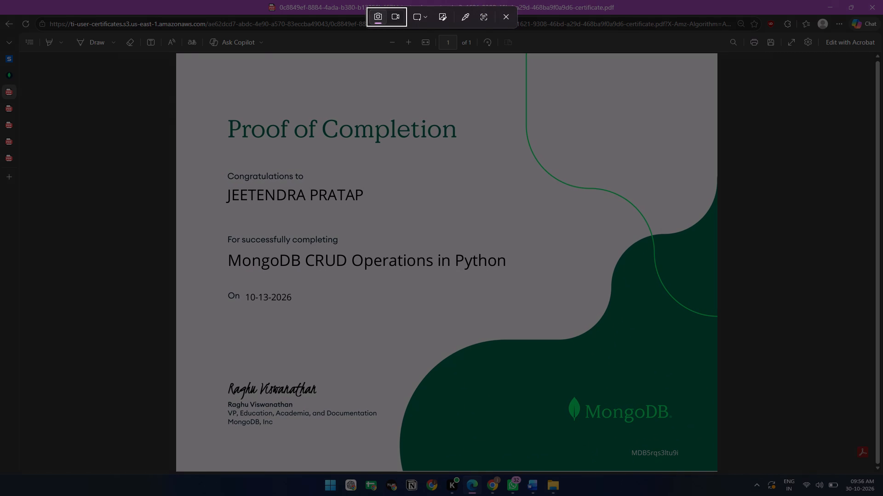
{"action": "left_click_drag", "start_coordinate": [177, 56], "coordinate": [705, 443]}
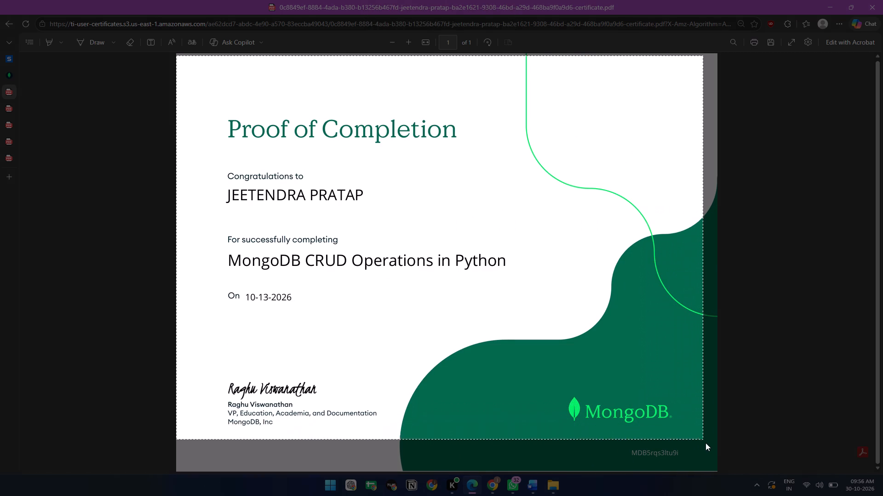
{"action": "left_click_drag", "start_coordinate": [705, 443], "coordinate": [717, 468]}
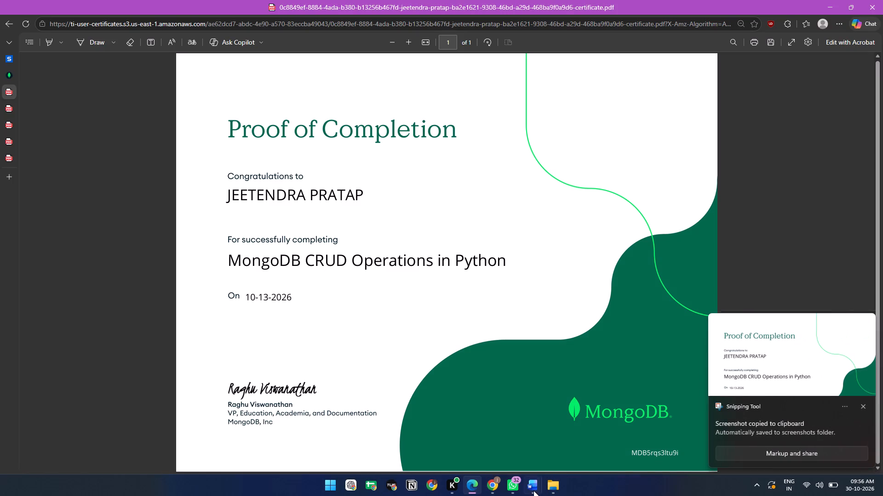
In Word's Document1, paste the screenshot on the empty line below the Connecting to MongoDB in Python certificate and add a new line after it.
{"action": "left_click", "coordinate": [533, 490]}
{"action": "left_click", "coordinate": [601, 449]}
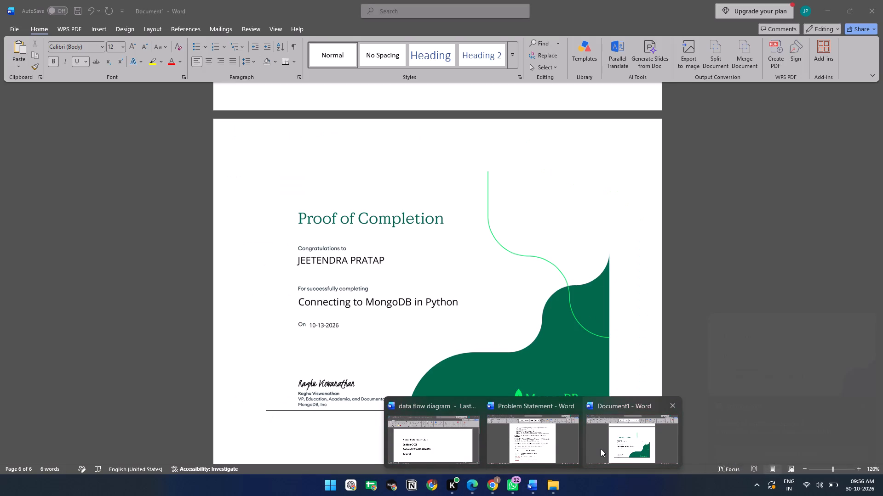
{"action": "left_click", "coordinate": [281, 437]}
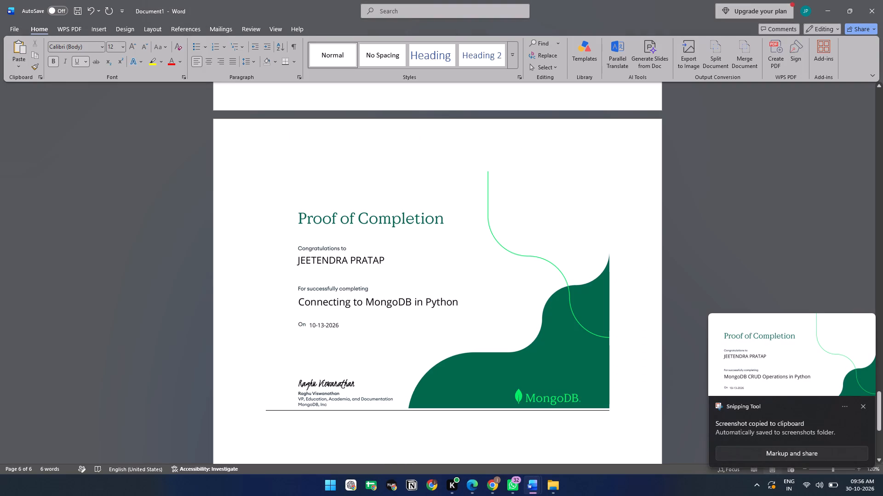
{"action": "key", "text": "ctrl+v"}
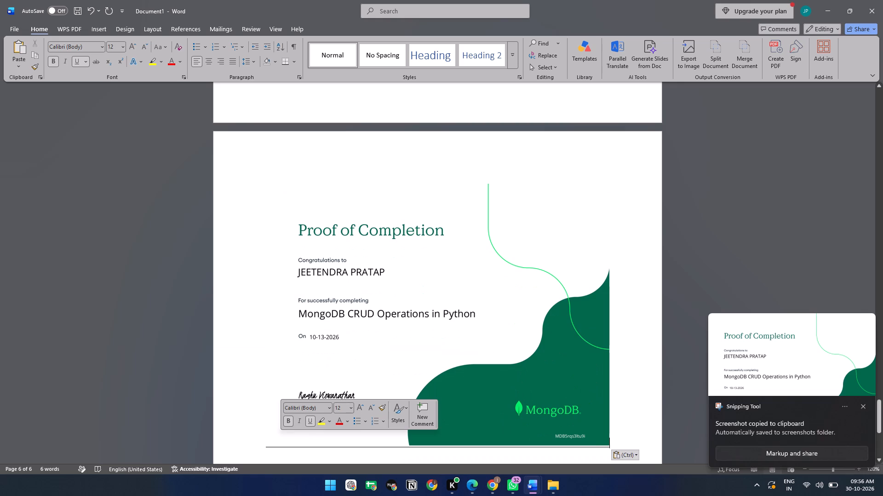
{"action": "left_click", "coordinate": [620, 430]}
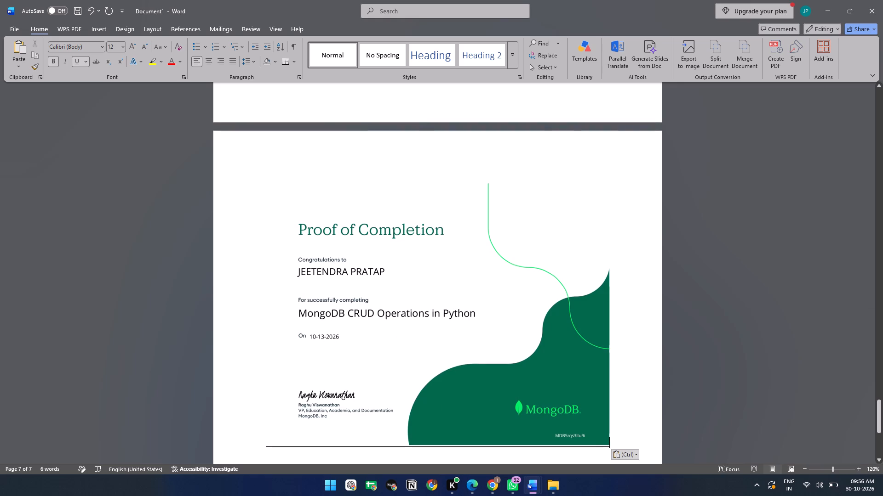
{"action": "key", "text": "Return"}
{"action": "scroll", "coordinate": [620, 430], "scroll_direction": "down", "scroll_amount": 1}
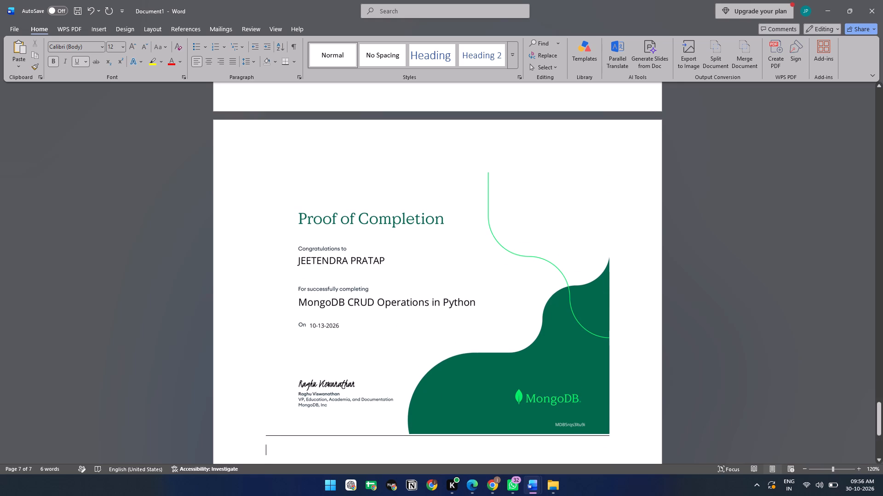
{"action": "scroll", "coordinate": [620, 430], "scroll_direction": "down", "scroll_amount": 1}
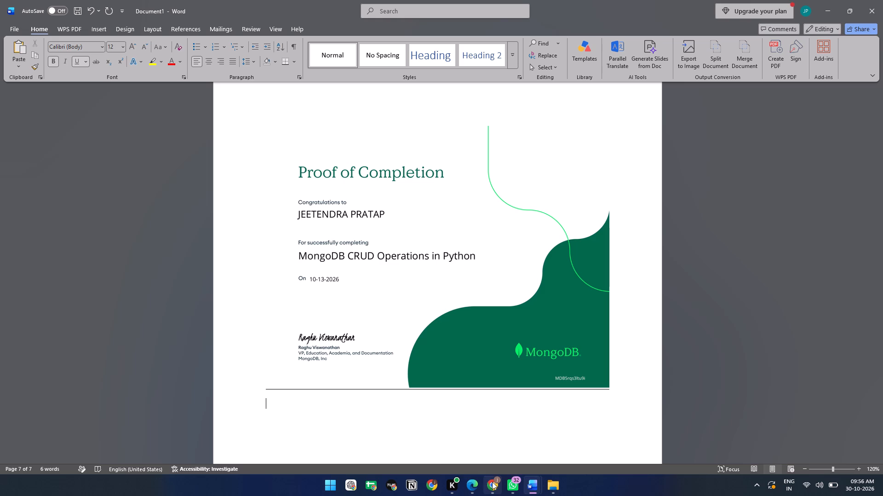
Return to the Learner Dashboard in Edge and open the MongoDB Aggregation proof of completion.
{"action": "left_click", "coordinate": [472, 487]}
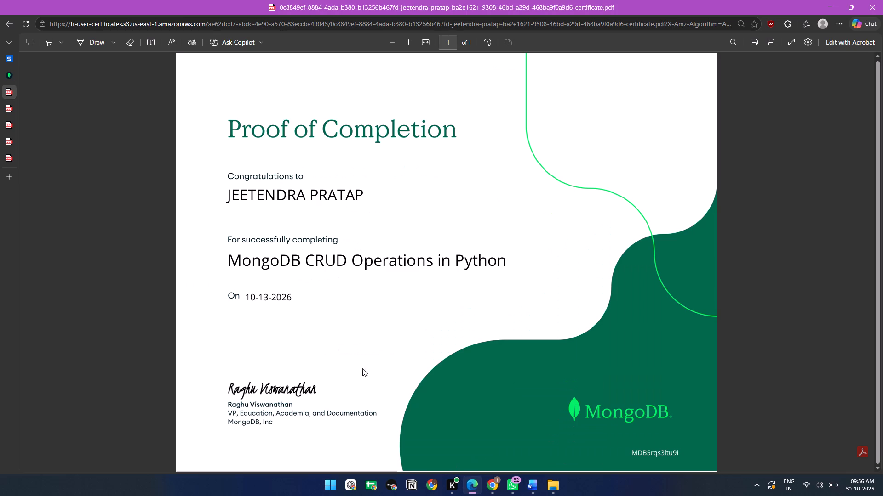
{"action": "left_click", "coordinate": [7, 76]}
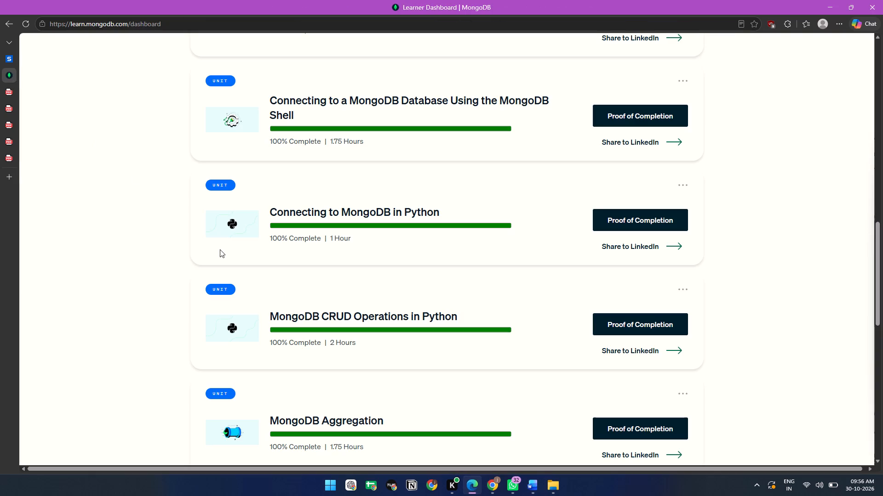
{"action": "left_click", "coordinate": [640, 424]}
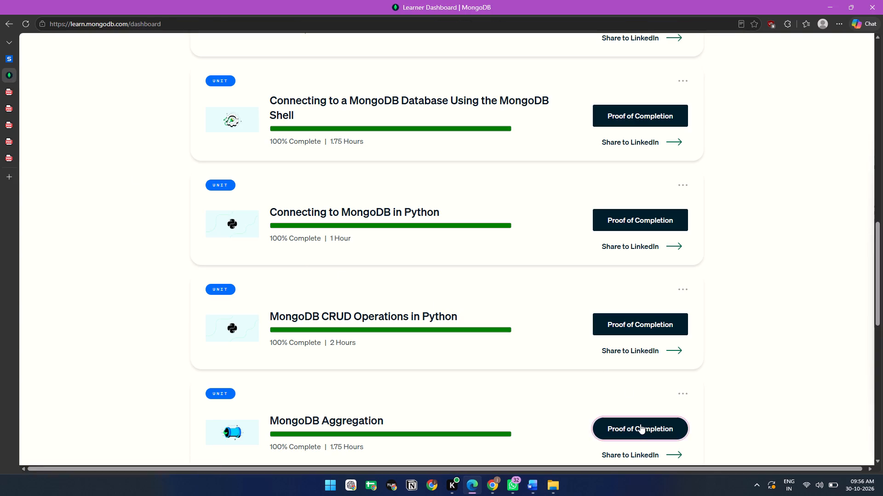
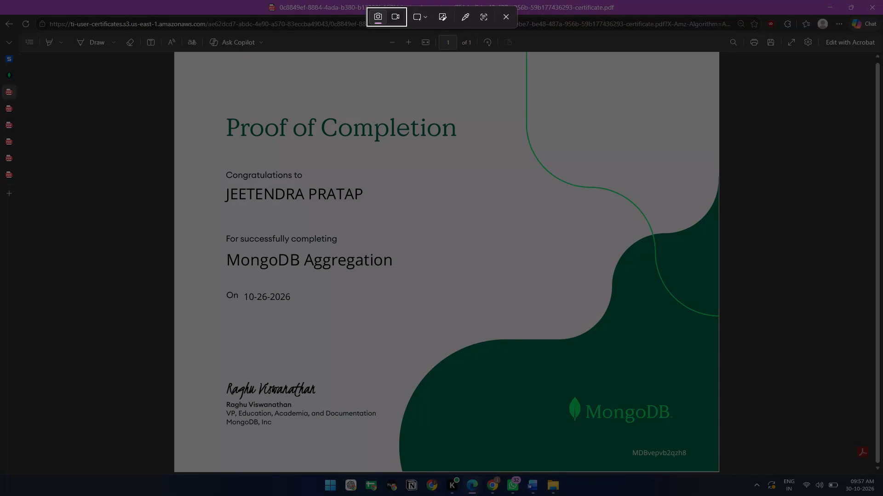
Capture a screenshot of the full MongoDB Aggregation certificate page.
{"action": "left_click_drag", "start_coordinate": [175, 55], "coordinate": [559, 292]}
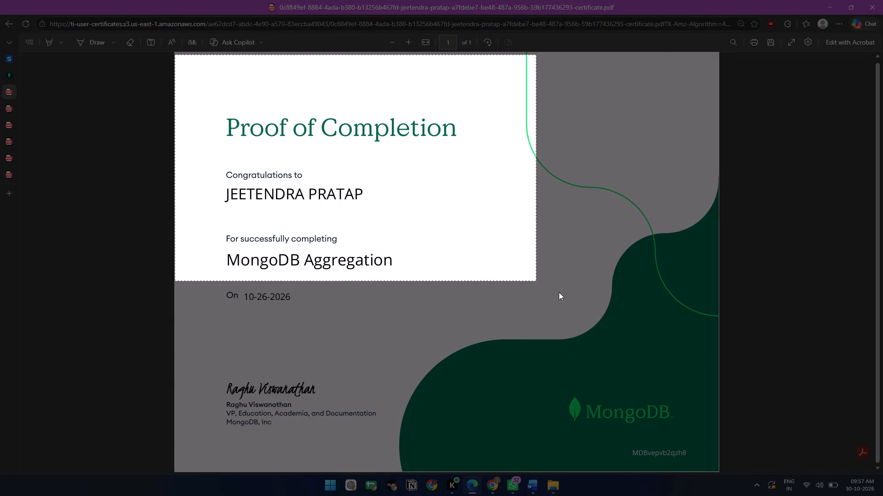
{"action": "left_click_drag", "start_coordinate": [559, 292], "coordinate": [717, 470]}
In Word's Document1, paste the screenshot below the MongoDB CRUD Operations in Python certificate and add two new lines after it.
{"action": "left_click", "coordinate": [536, 485]}
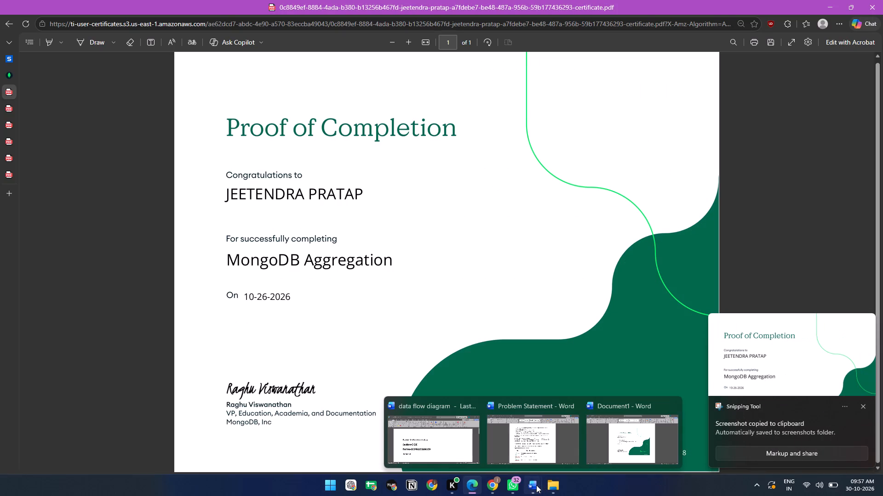
{"action": "left_click", "coordinate": [615, 452]}
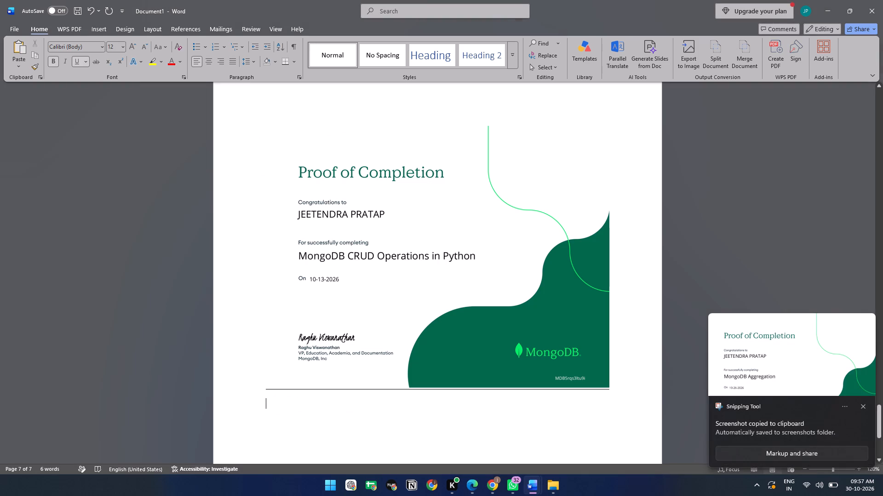
{"action": "left_click", "coordinate": [289, 426]}
{"action": "key", "text": "ctrl+v"}
{"action": "scroll", "coordinate": [367, 363], "scroll_direction": "up", "scroll_amount": 2}
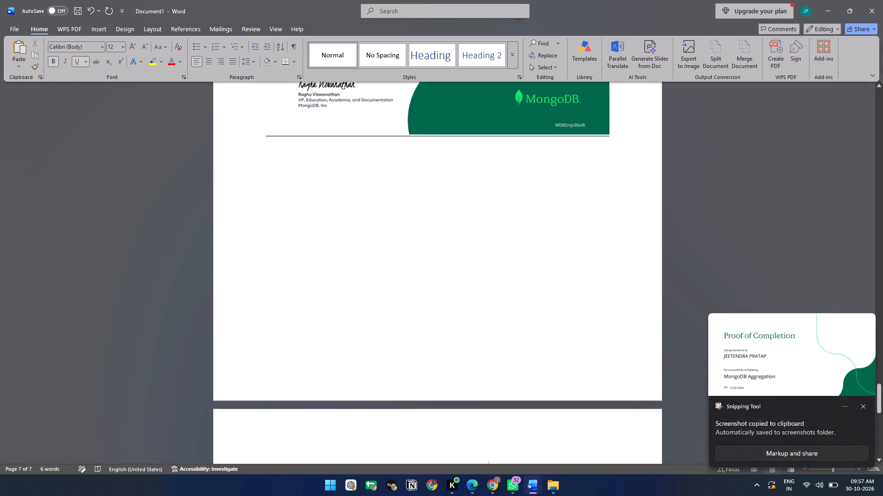
{"action": "scroll", "coordinate": [367, 363], "scroll_direction": "up", "scroll_amount": 1}
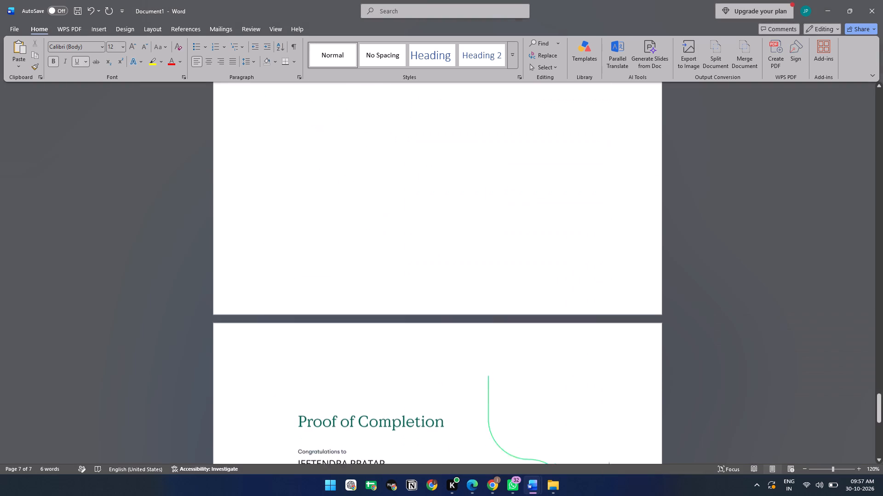
{"action": "scroll", "coordinate": [367, 363], "scroll_direction": "down", "scroll_amount": 1}
{"action": "key", "text": "Return"}
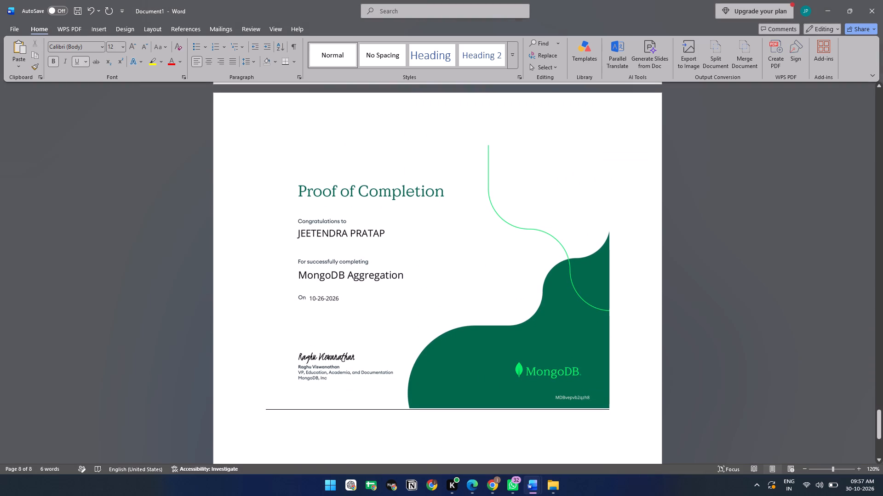
{"action": "key", "text": "Return"}
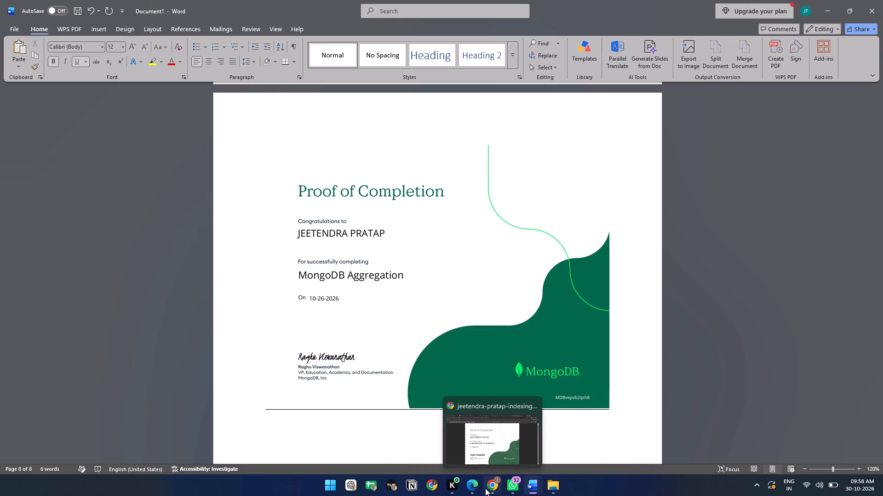
Return to the Learner Dashboard in Edge, open the MongoDB Aggregation in Python proof of completion, and capture a screenshot of the certificate.
{"action": "left_click", "coordinate": [465, 490]}
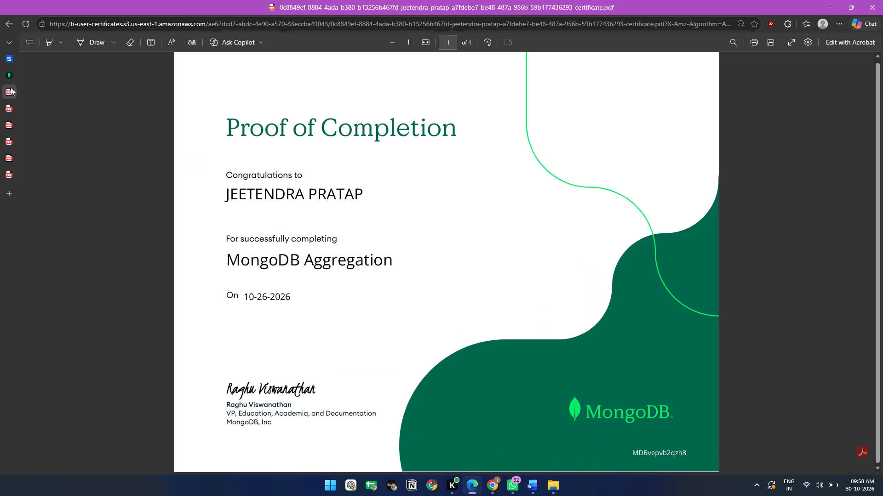
{"action": "left_click", "coordinate": [7, 79]}
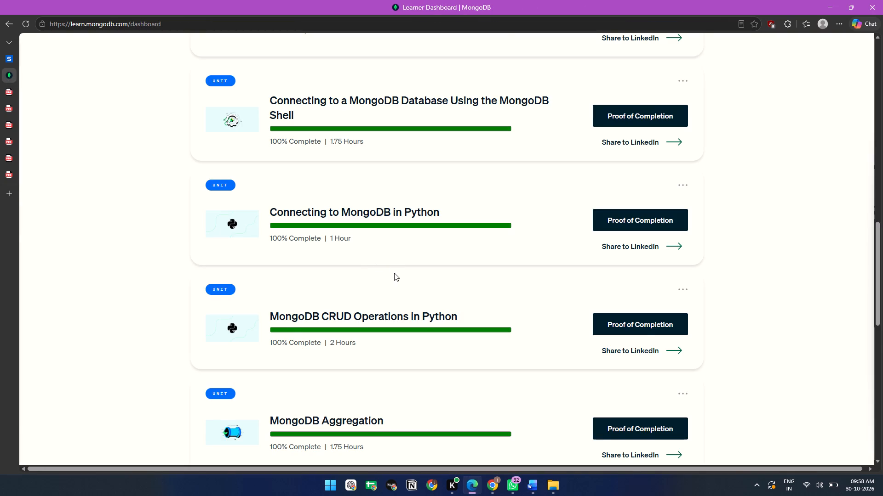
{"action": "scroll", "coordinate": [394, 273], "scroll_direction": "down", "scroll_amount": 3}
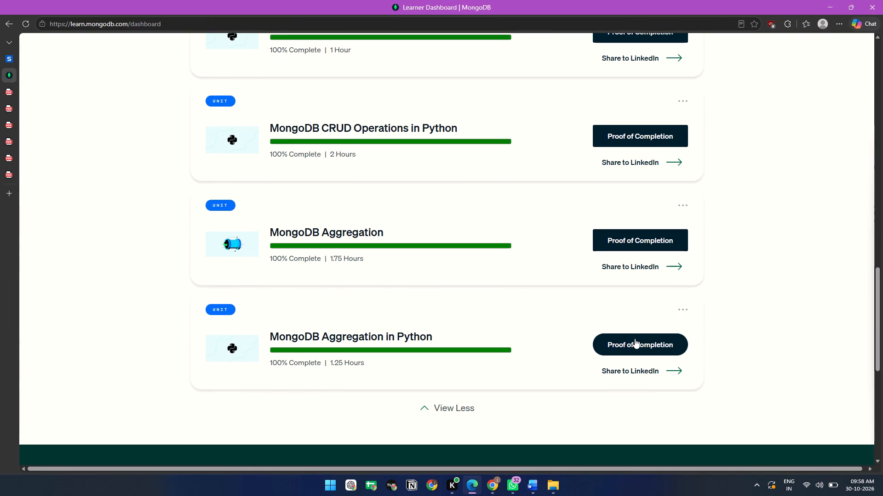
{"action": "left_click", "coordinate": [635, 341]}
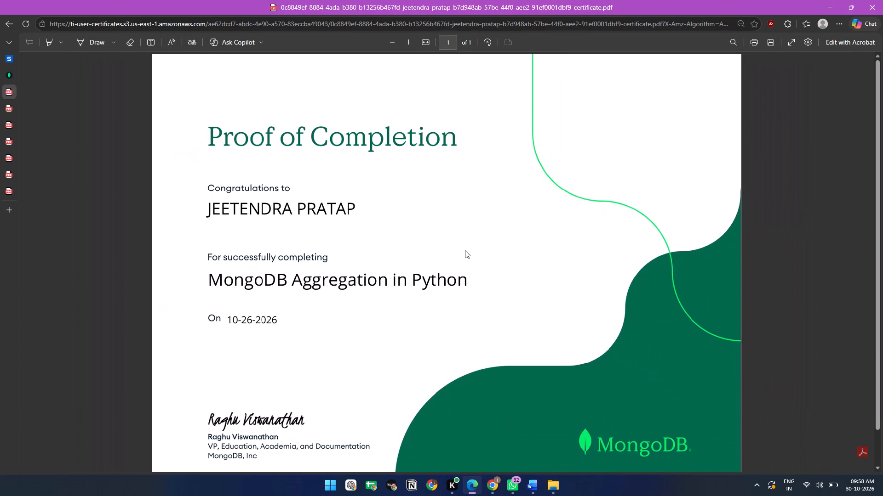
{"action": "key", "text": "shift+super+s"}
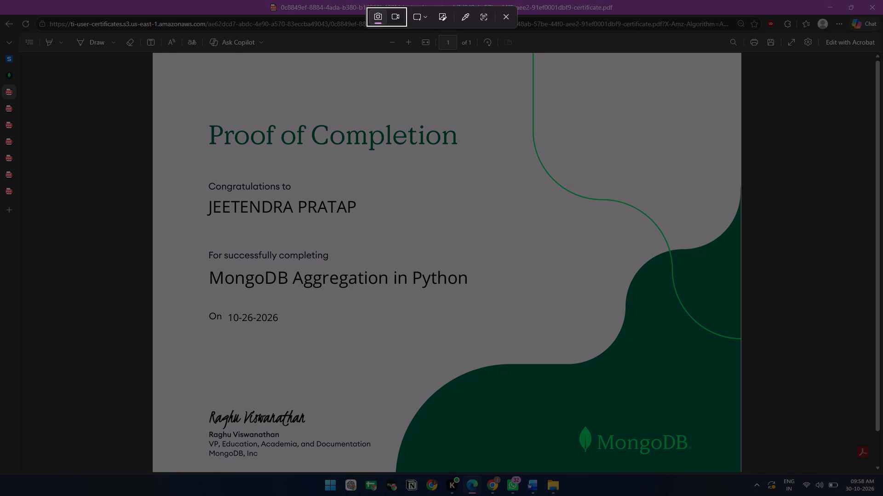
{"action": "left_click_drag", "start_coordinate": [154, 54], "coordinate": [744, 463]}
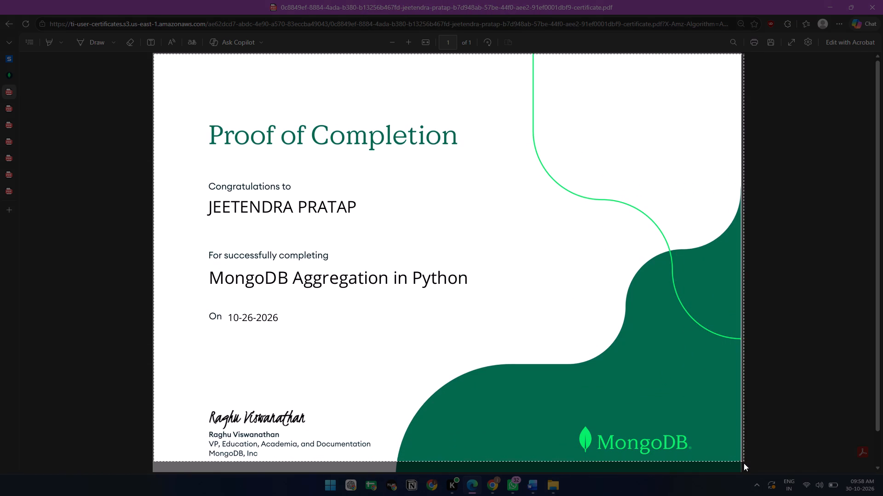
{"action": "left_click_drag", "start_coordinate": [744, 463], "coordinate": [742, 473]}
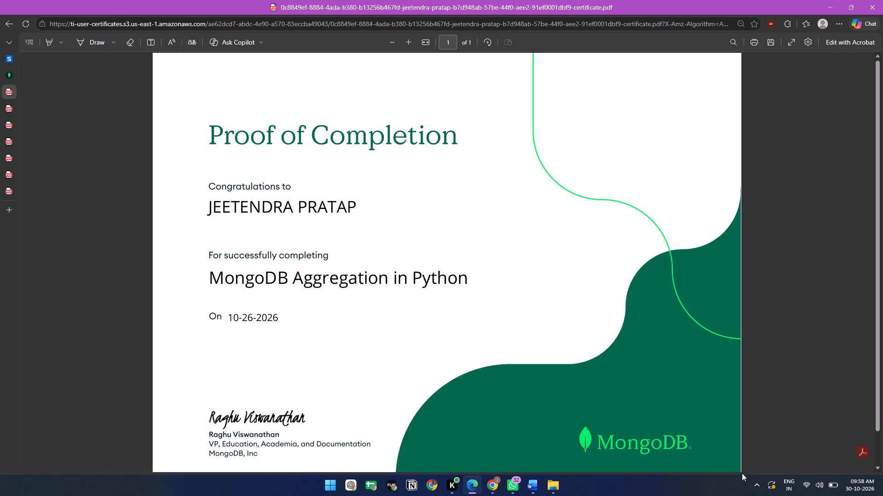
In Word's Document1, paste the screenshot on the empty line below the MongoDB Aggregation certificate.
{"action": "left_click", "coordinate": [539, 482]}
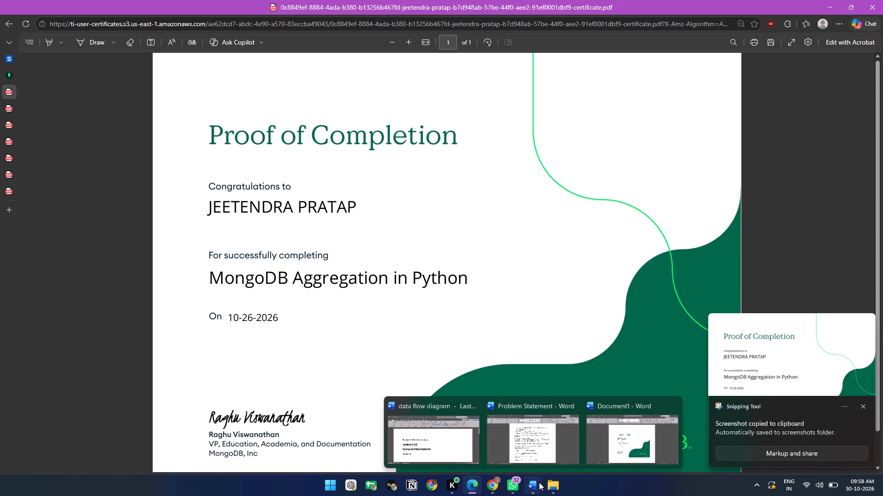
{"action": "left_click", "coordinate": [632, 440]}
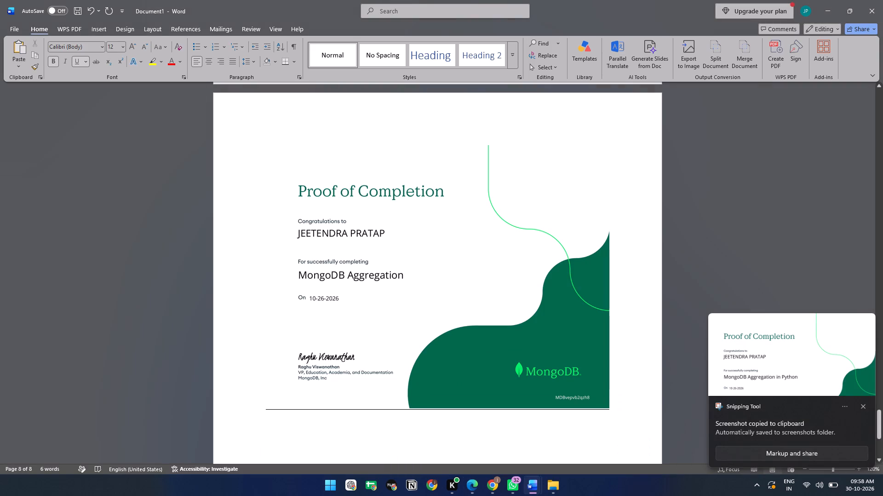
{"action": "key", "text": "ctrl+v"}
{"action": "scroll", "coordinate": [372, 406], "scroll_direction": "down", "scroll_amount": 1}
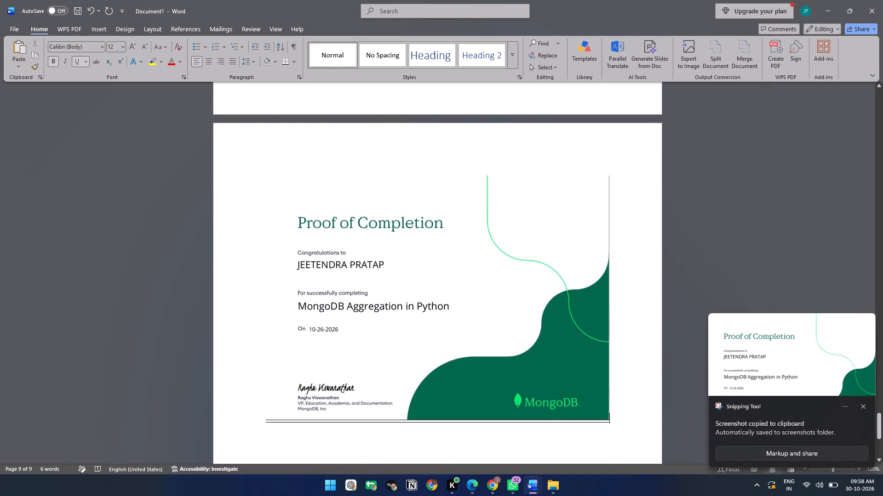
Make the name, roll number and section lines at the start of the document bold.
{"action": "scroll", "coordinate": [372, 406], "scroll_direction": "up", "scroll_amount": 19}
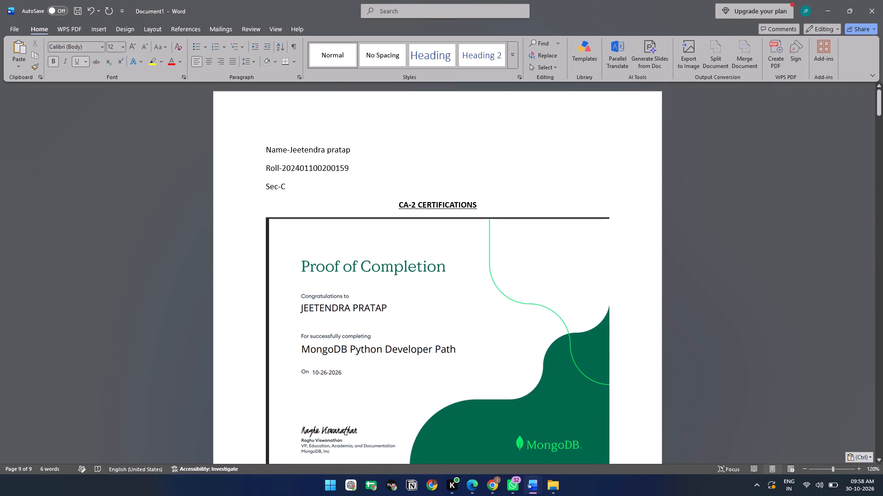
{"action": "scroll", "coordinate": [464, 240], "scroll_direction": "down", "scroll_amount": 1}
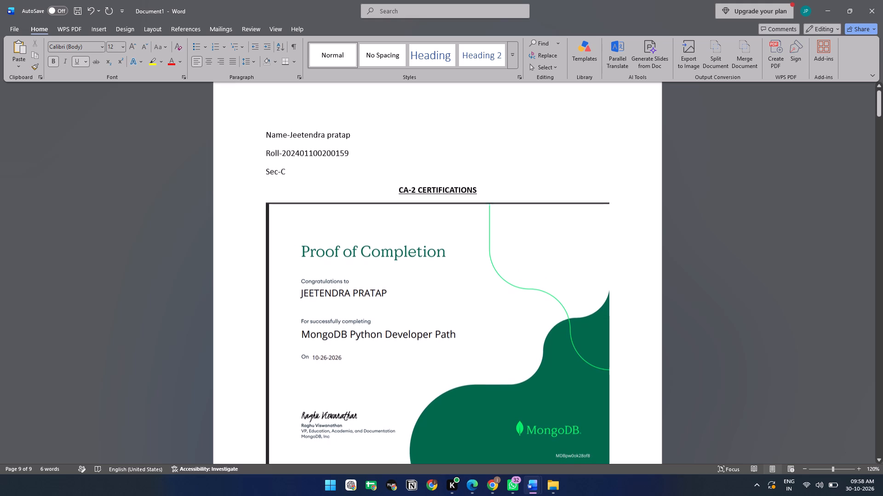
{"action": "left_click", "coordinate": [291, 174]}
{"action": "left_click_drag", "start_coordinate": [291, 174], "coordinate": [263, 151]}
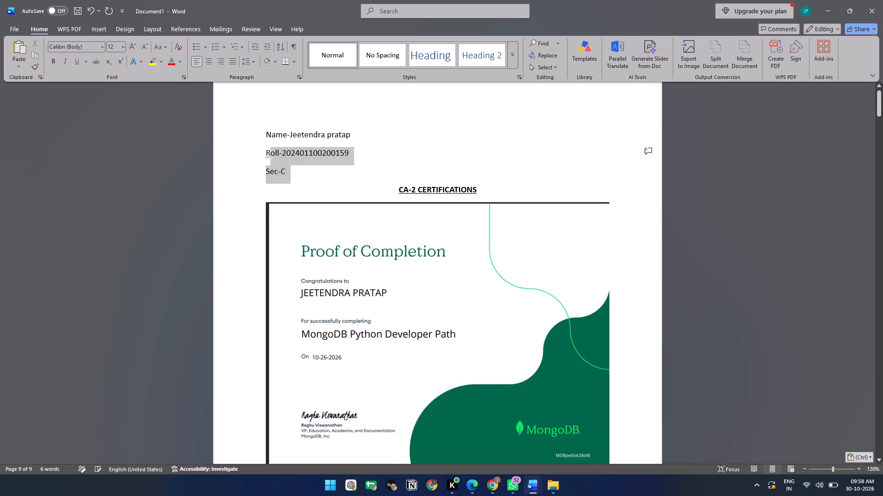
{"action": "left_click_drag", "start_coordinate": [263, 151], "coordinate": [254, 136]}
{"action": "left_click", "coordinate": [261, 121]}
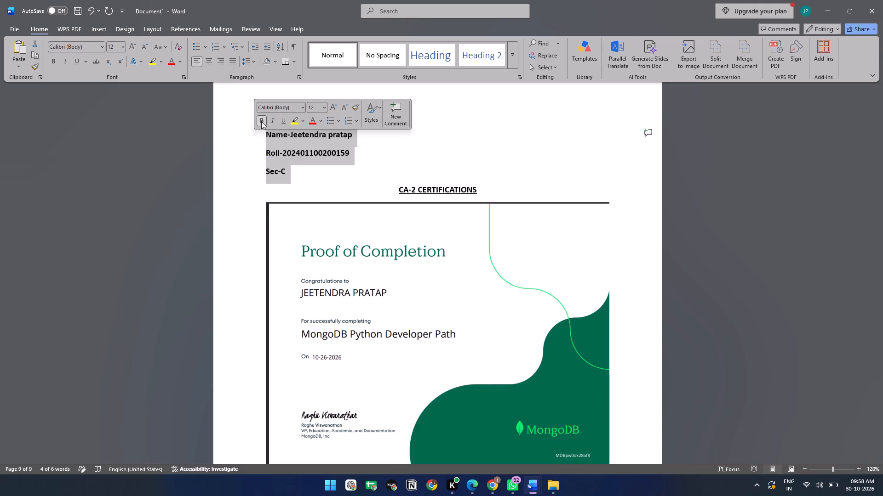
{"action": "left_click", "coordinate": [310, 174]}
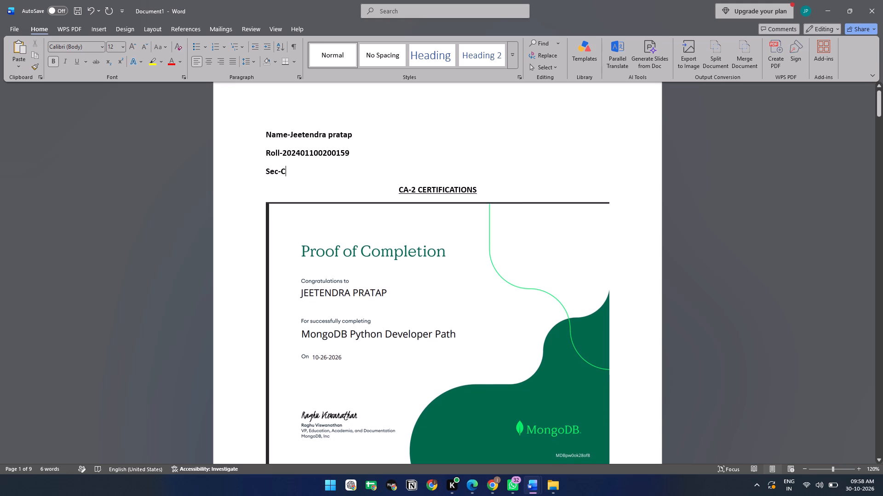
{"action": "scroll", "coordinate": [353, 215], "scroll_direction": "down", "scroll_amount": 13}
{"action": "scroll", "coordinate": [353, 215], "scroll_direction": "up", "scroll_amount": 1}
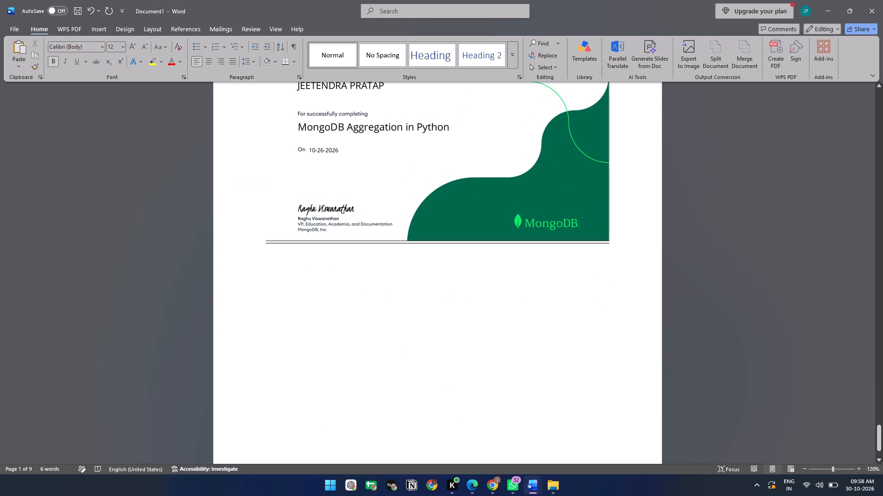
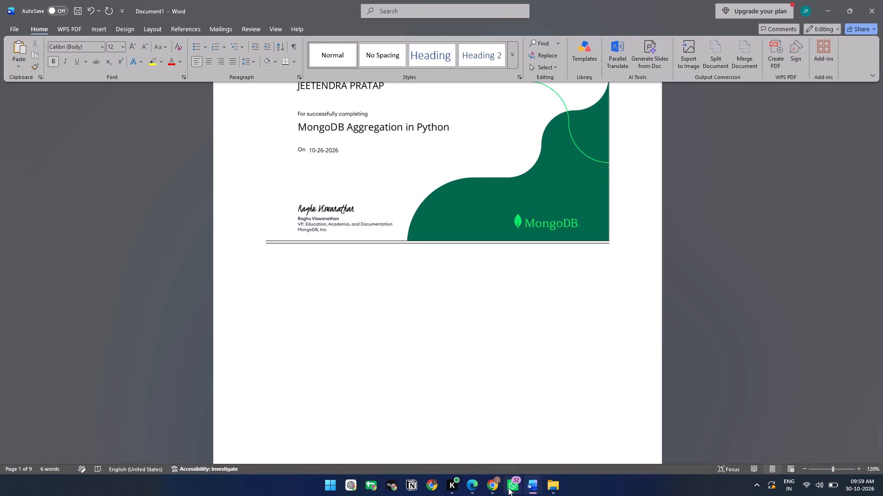
Switch to Edge and open the MongoDB Python Developer Path proof of completion from the Learner Dashboard.
{"action": "left_click", "coordinate": [470, 486]}
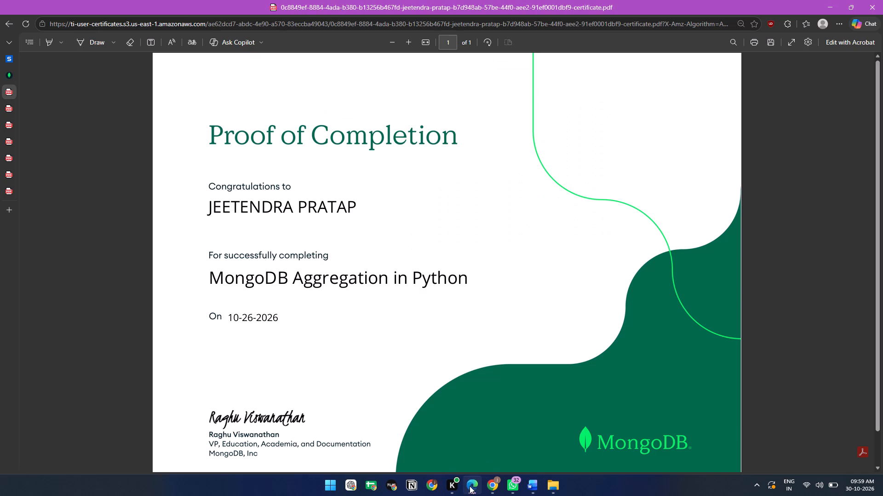
{"action": "left_click", "coordinate": [7, 79]}
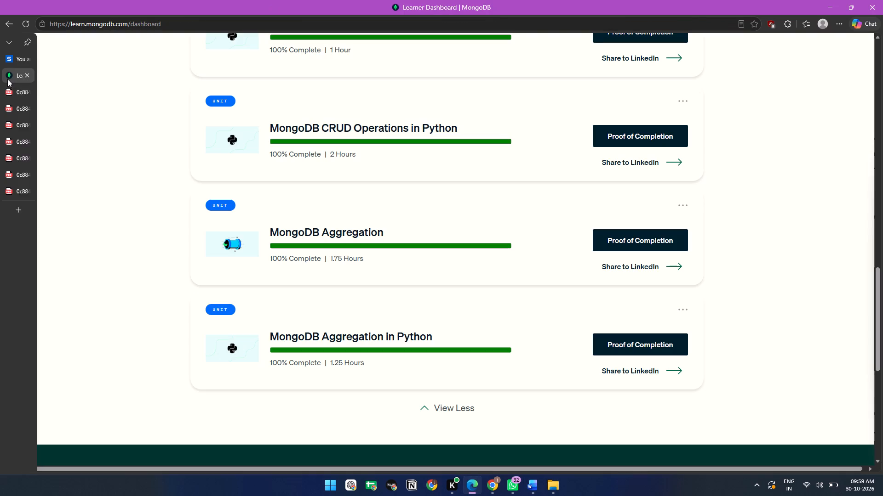
{"action": "scroll", "coordinate": [172, 150], "scroll_direction": "up", "scroll_amount": 4}
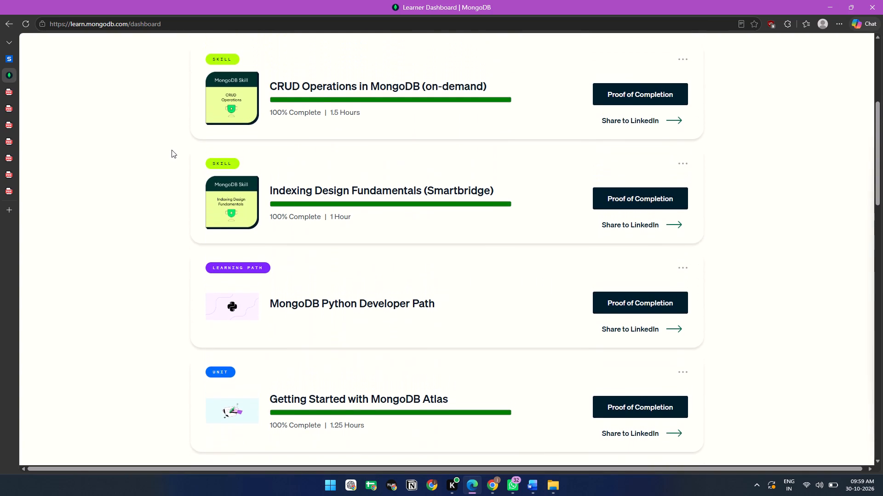
{"action": "left_click", "coordinate": [616, 304]}
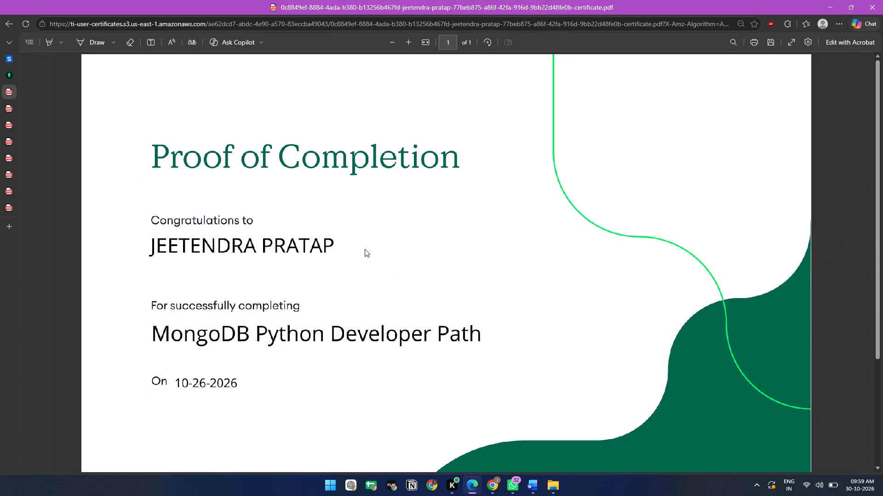
Return to the Learner Dashboard and look over the start of the Proof of Completion list and the profile summary above it.
{"action": "left_click", "coordinate": [11, 78]}
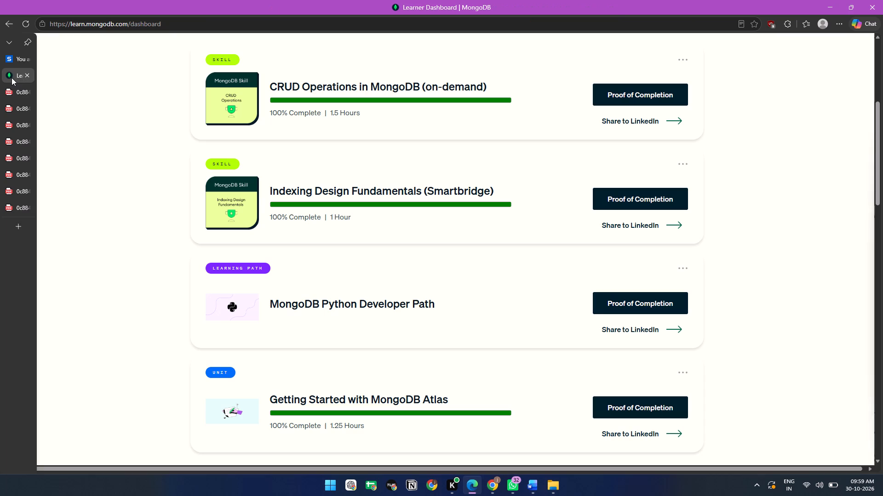
{"action": "scroll", "coordinate": [334, 139], "scroll_direction": "up", "scroll_amount": 3}
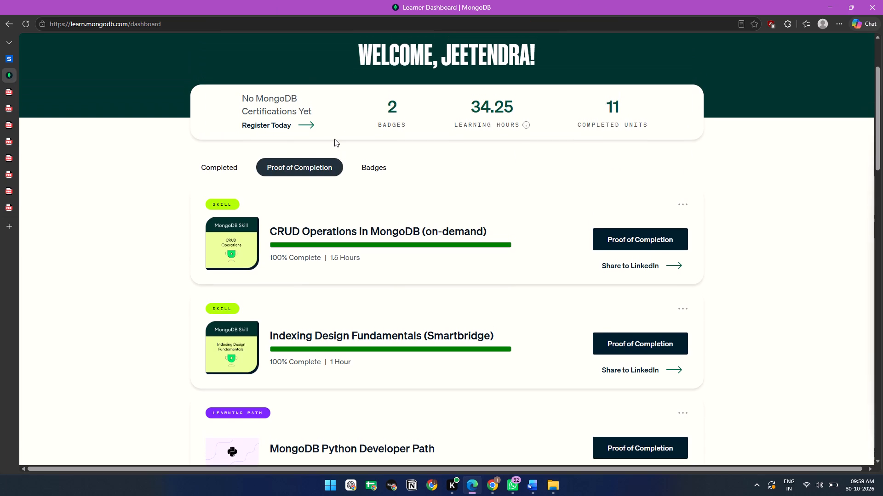
{"action": "scroll", "coordinate": [334, 139], "scroll_direction": "up", "scroll_amount": 2}
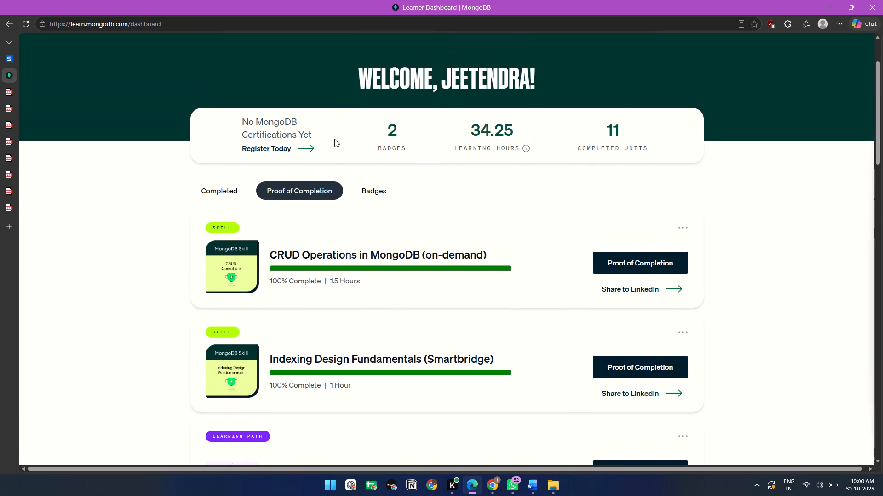
{"action": "scroll", "coordinate": [334, 139], "scroll_direction": "up", "scroll_amount": 2}
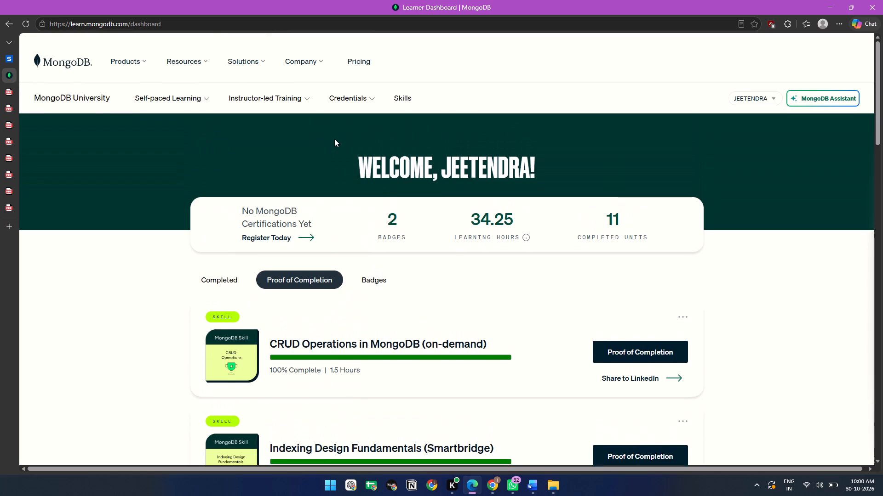
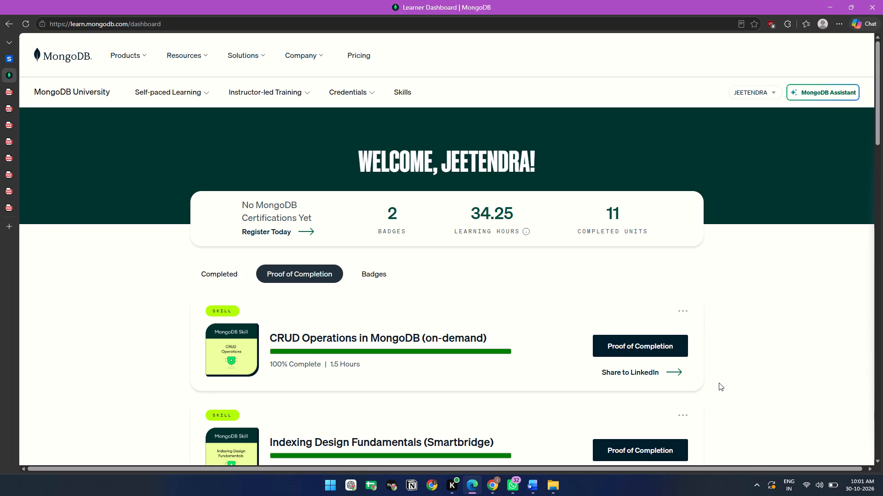
Capture a screen snip of the whole Learner Dashboard page with the profile summary and the start of the Proof of Completion list.
{"action": "key", "text": "shift+super+s"}
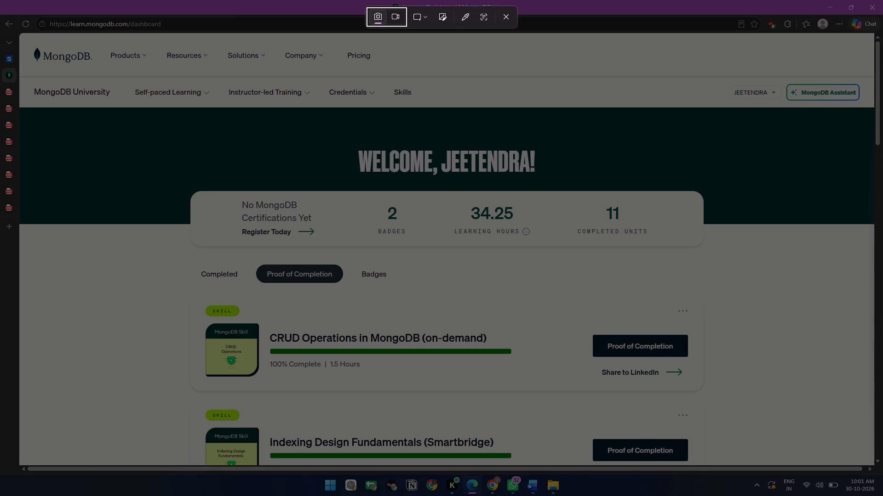
{"action": "left_click_drag", "start_coordinate": [23, 40], "coordinate": [860, 459]}
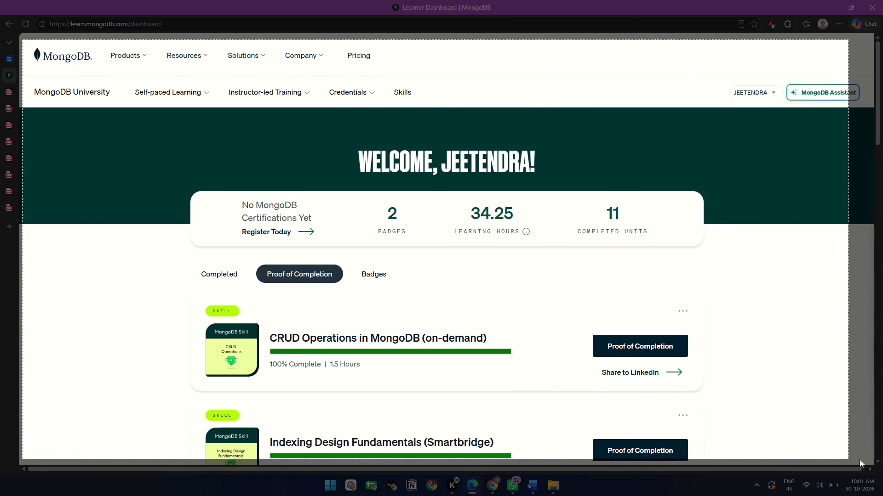
{"action": "left_click_drag", "start_coordinate": [860, 459], "coordinate": [873, 465]}
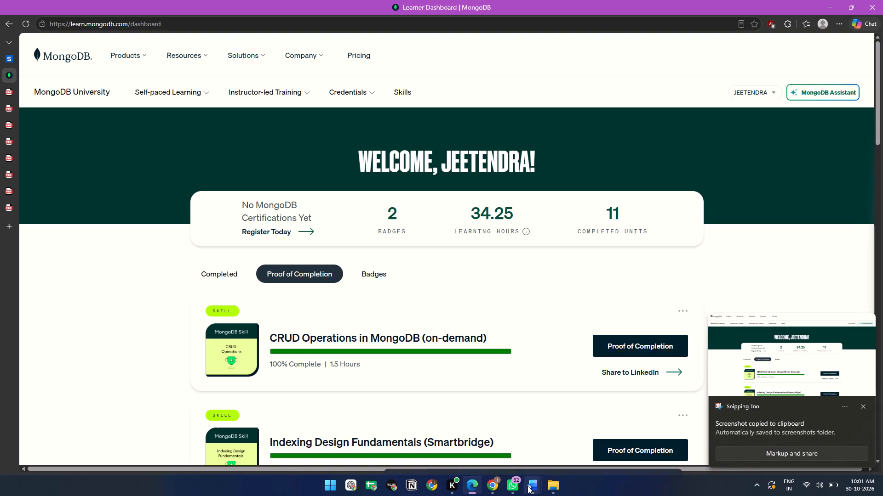
Switch to the Document1 Word file and paste the dashboard snip below the CA-2 CERTIFICATIONS heading, leaving a blank line between them.
{"action": "left_click", "coordinate": [528, 486]}
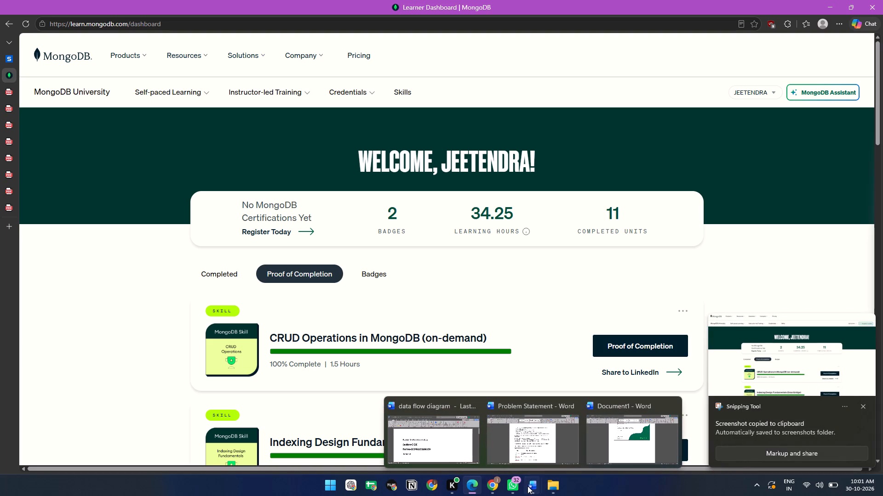
{"action": "left_click", "coordinate": [604, 439]}
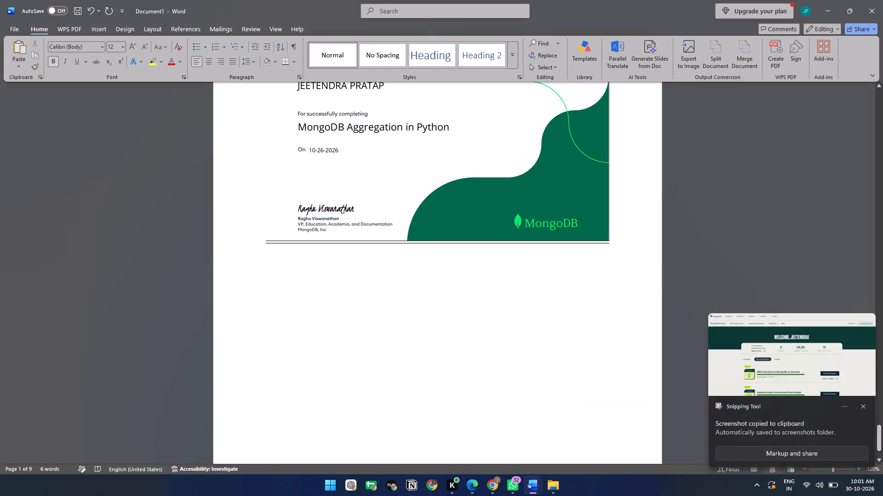
{"action": "scroll", "coordinate": [383, 317], "scroll_direction": "up", "scroll_amount": 3}
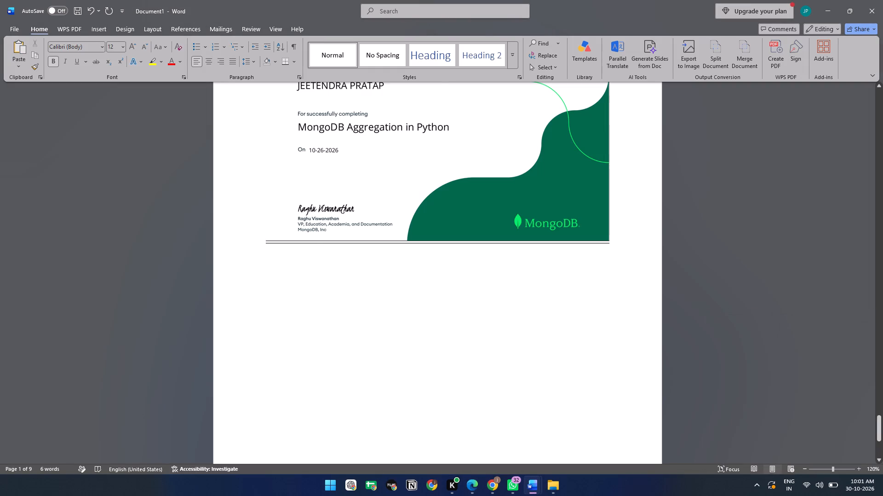
{"action": "scroll", "coordinate": [383, 317], "scroll_direction": "up", "scroll_amount": 18}
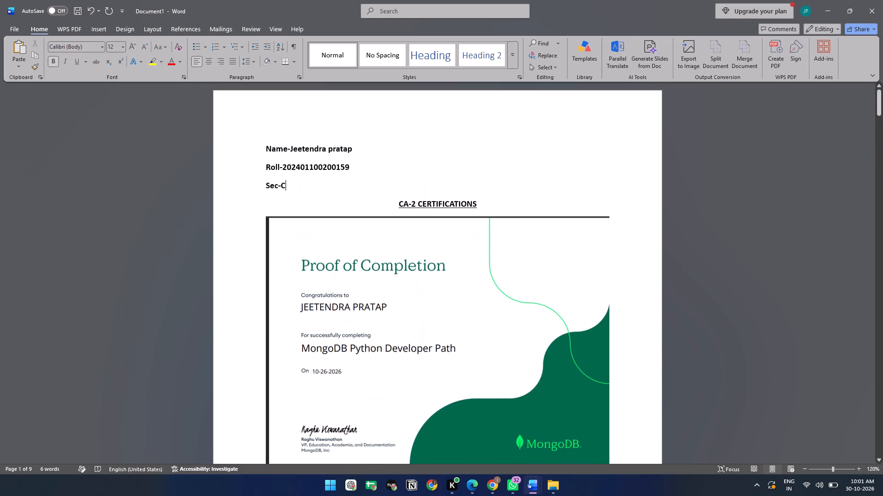
{"action": "scroll", "coordinate": [383, 317], "scroll_direction": "up", "scroll_amount": 6}
{"action": "left_click", "coordinate": [487, 205]}
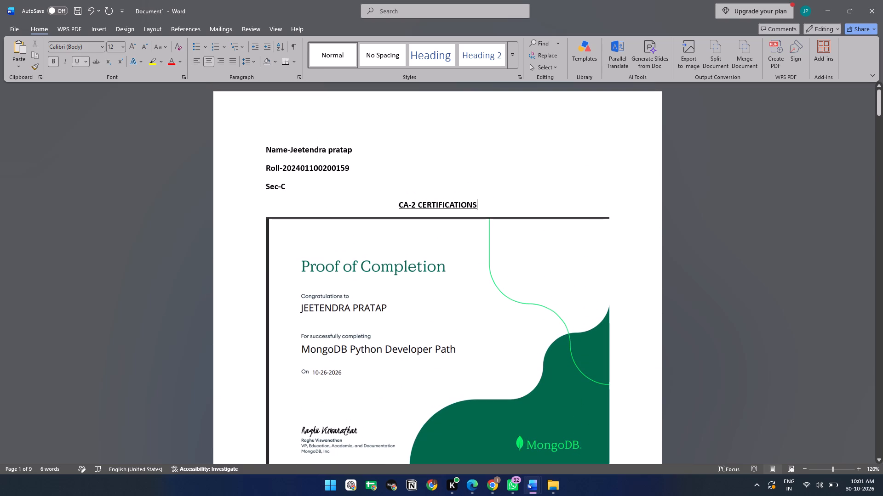
{"action": "key", "text": "Return"}
{"action": "key", "text": "Return"}
{"action": "key", "text": "ctrl+v"}
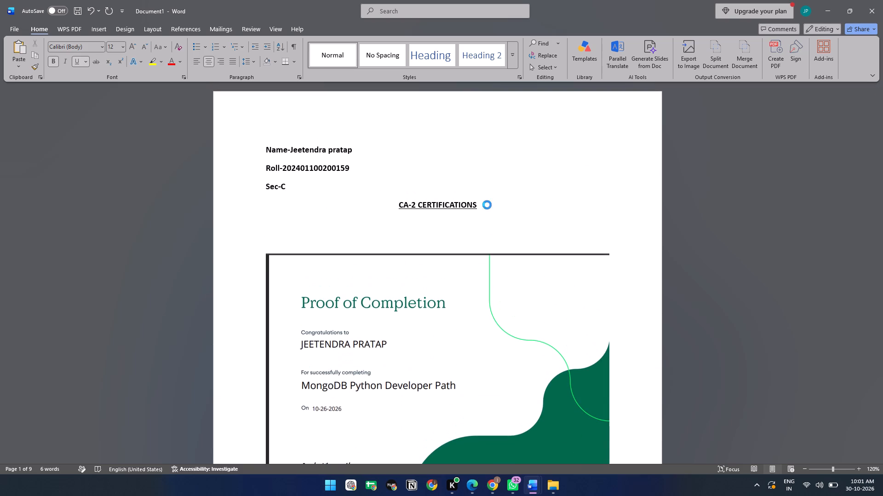
Look through the document's pages to check the pasted dashboard snip and the certificate screenshots that follow it.
{"action": "scroll", "coordinate": [493, 232], "scroll_direction": "down", "scroll_amount": 2}
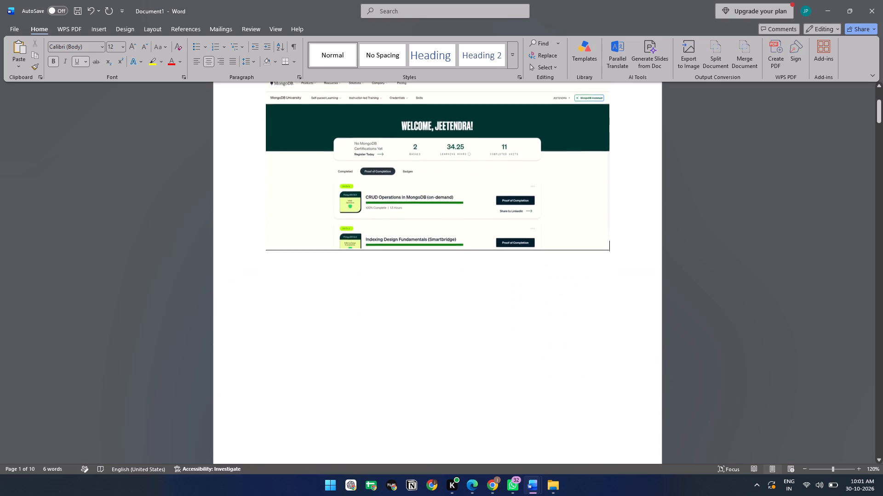
{"action": "scroll", "coordinate": [493, 232], "scroll_direction": "down", "scroll_amount": 3}
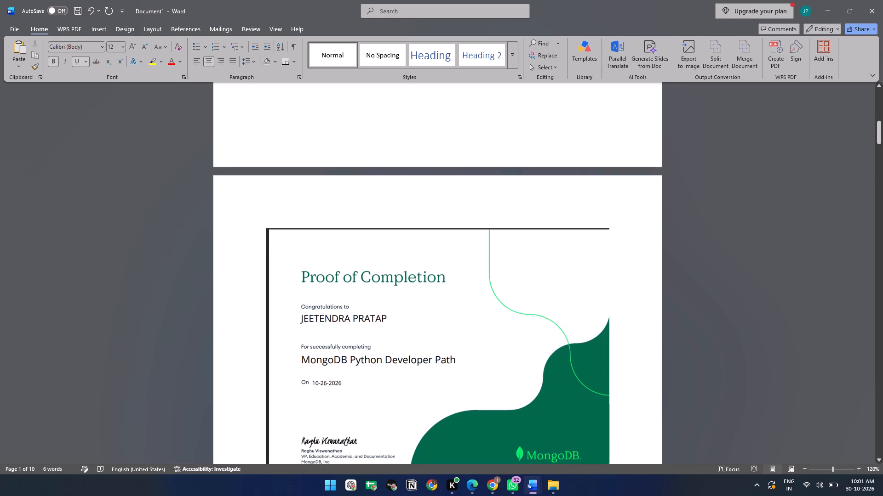
{"action": "scroll", "coordinate": [493, 232], "scroll_direction": "down", "scroll_amount": 15}
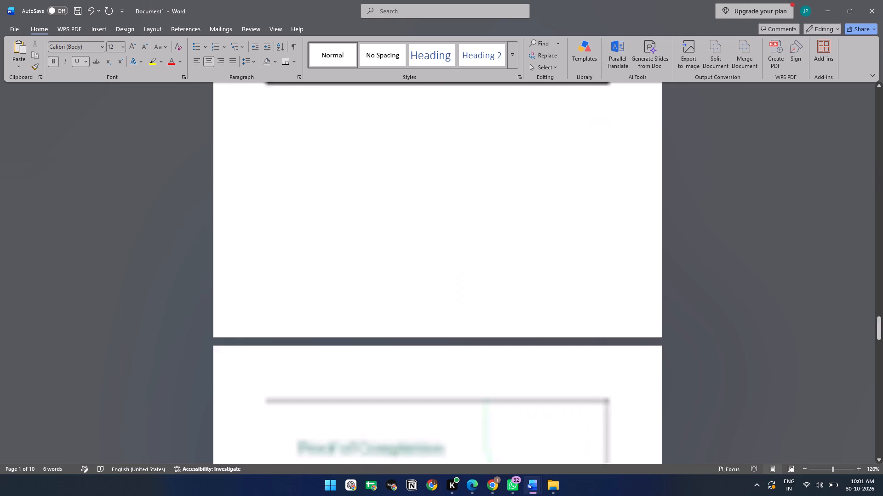
{"action": "scroll", "coordinate": [493, 232], "scroll_direction": "down", "scroll_amount": 6}
{"action": "scroll", "coordinate": [493, 232], "scroll_direction": "up", "scroll_amount": 20}
{"action": "scroll", "coordinate": [493, 232], "scroll_direction": "up", "scroll_amount": 14}
{"action": "scroll", "coordinate": [493, 232], "scroll_direction": "up", "scroll_amount": 9}
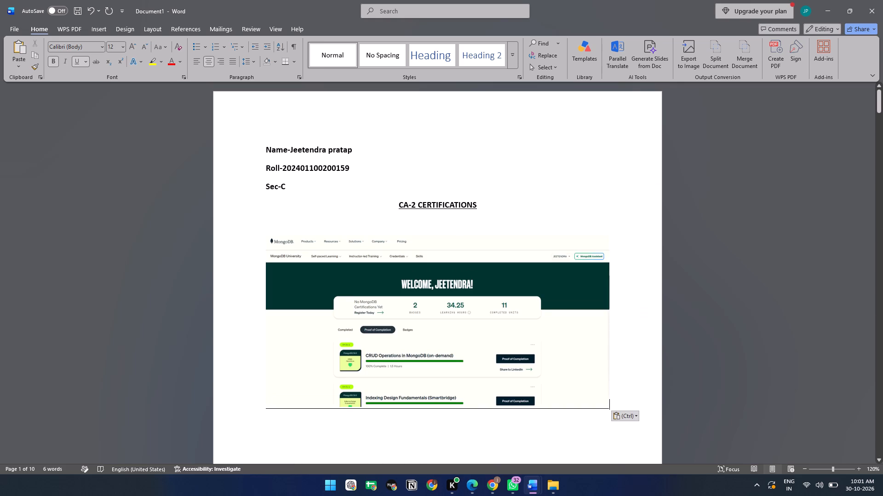
Save the document as a PDF named "certifications ca2 adbms" in the Downloads folder.
{"action": "key", "text": "ctrl+s"}
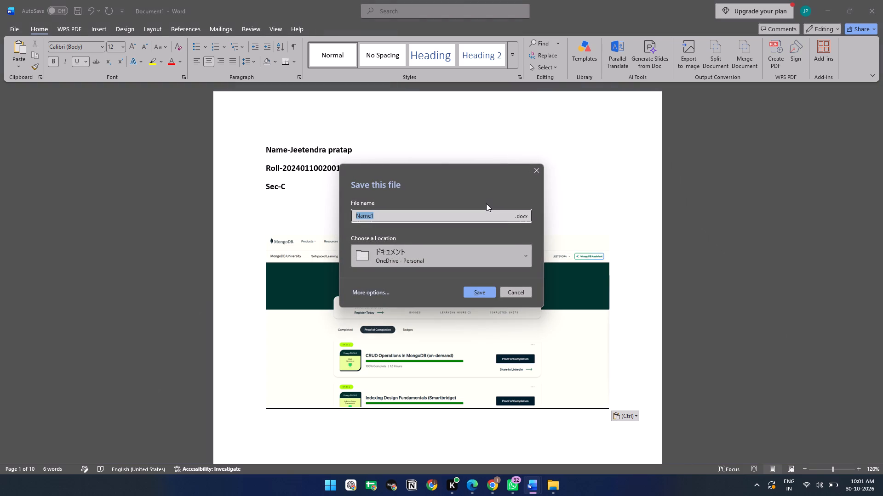
{"action": "key", "text": "BackSpace"}
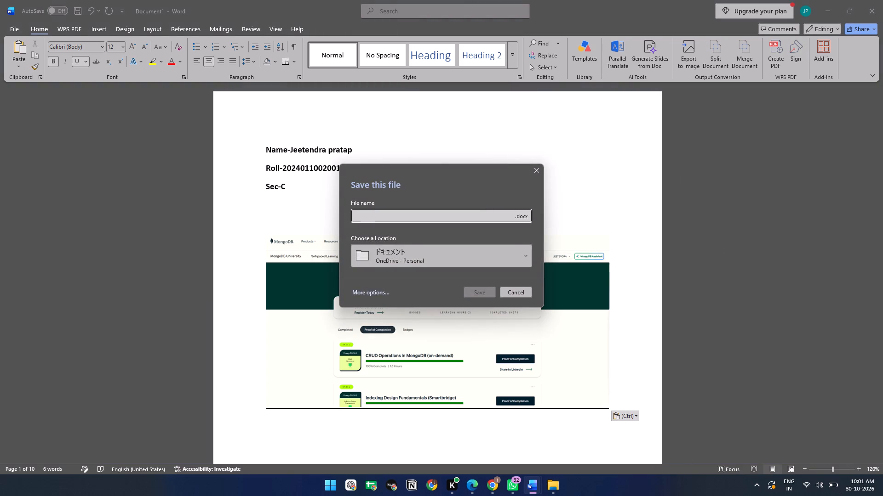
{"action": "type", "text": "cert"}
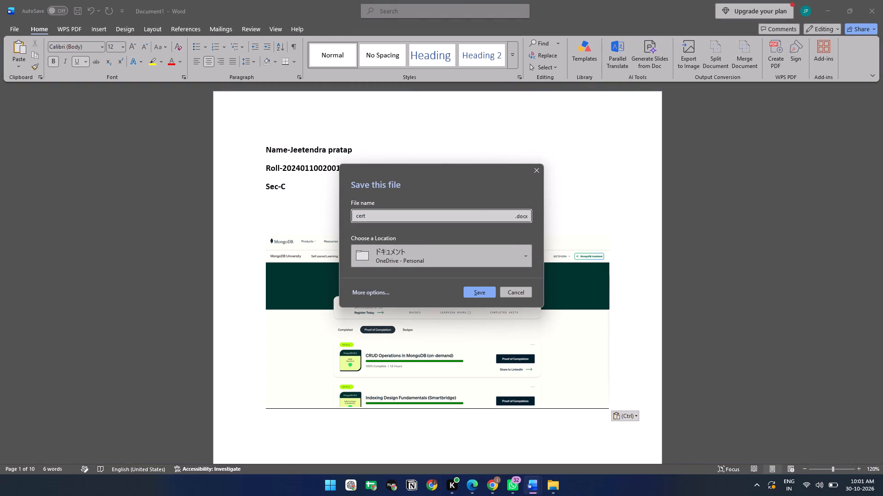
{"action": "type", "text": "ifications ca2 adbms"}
{"action": "left_click", "coordinate": [516, 258]}
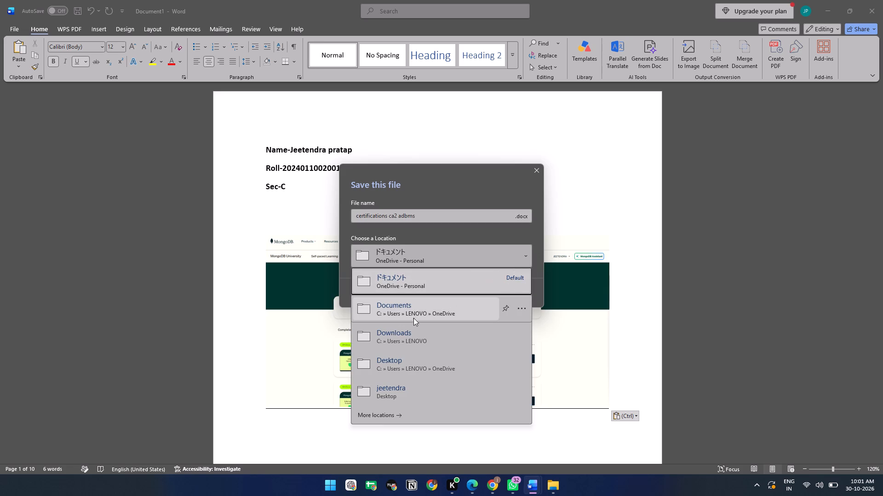
{"action": "left_click", "coordinate": [395, 338]}
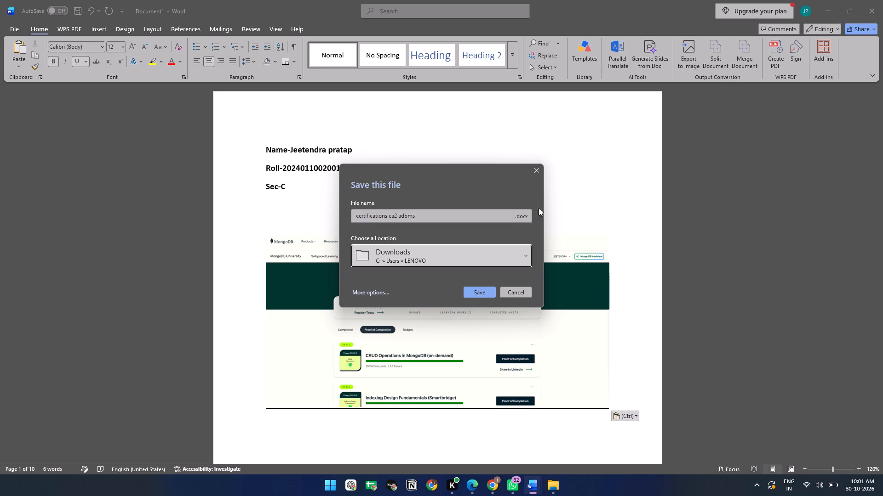
{"action": "left_click", "coordinate": [522, 216]}
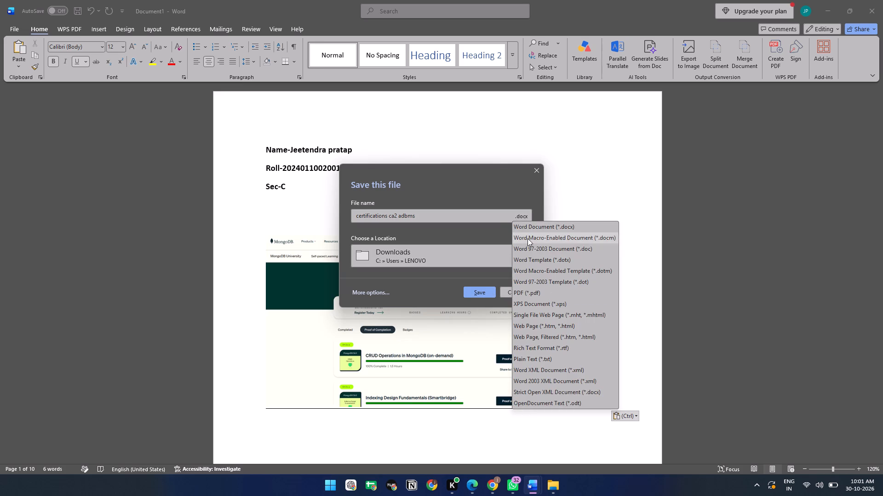
{"action": "left_click", "coordinate": [539, 292]}
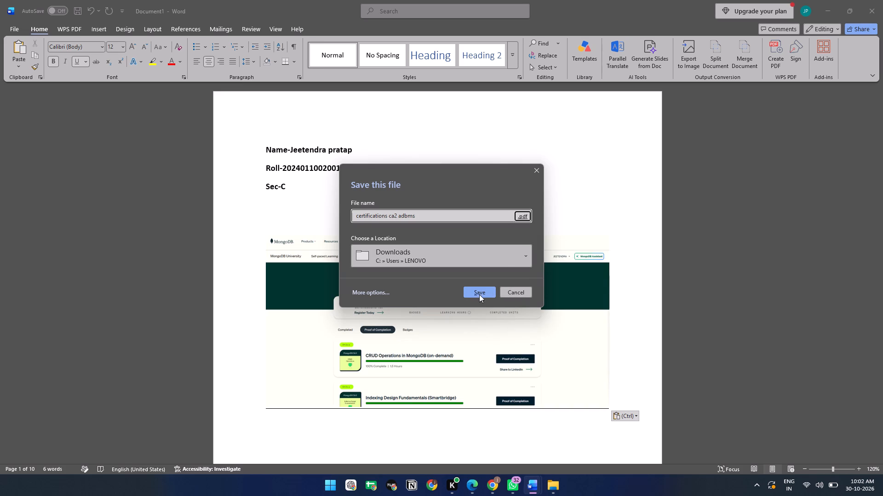
{"action": "left_click", "coordinate": [479, 294]}
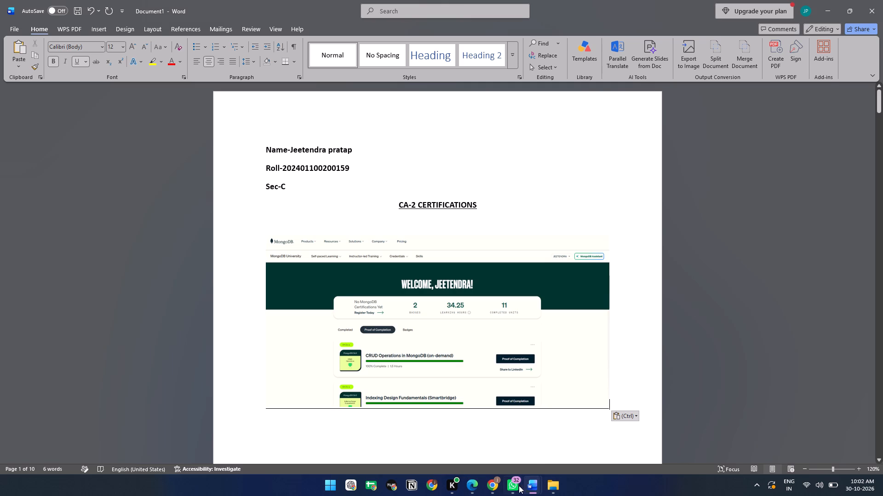
Switch to Chrome and start a new submission on the ADBMS CA - 2 Certificate Submission page.
{"action": "left_click", "coordinate": [494, 487]}
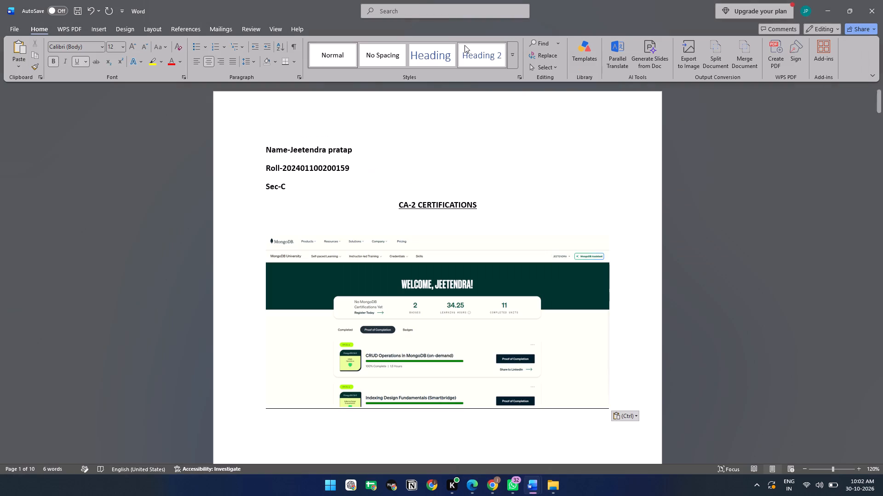
{"action": "left_click", "coordinate": [496, 490]}
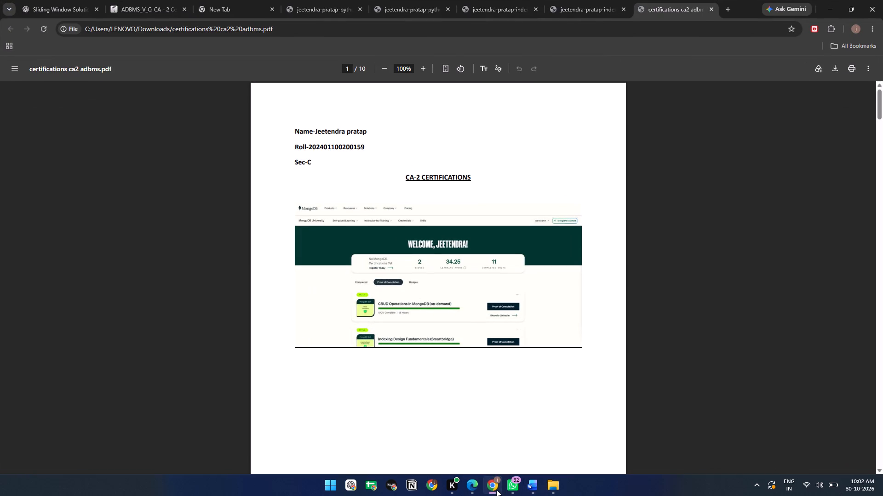
{"action": "left_click", "coordinate": [149, 0]}
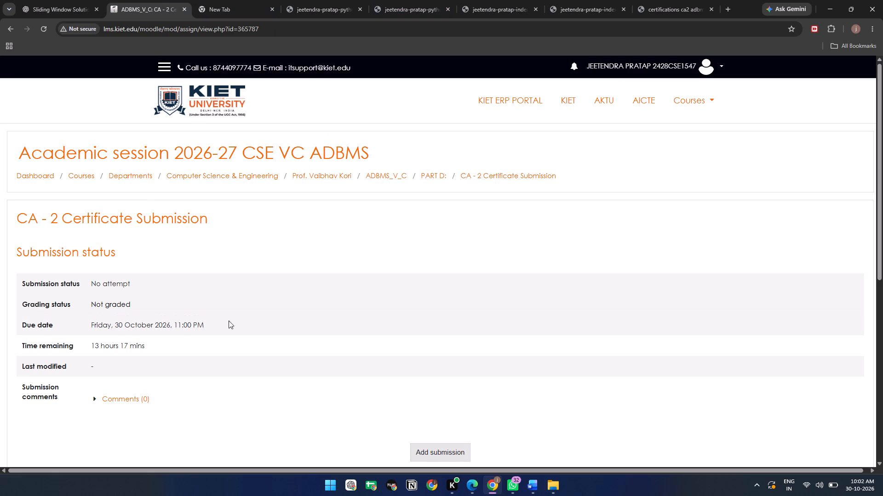
{"action": "left_click", "coordinate": [447, 448]}
Upload "certifications ca2 adbms" from Downloads to the file submissions, saving it under the student's roll number and first name joined by an underscore.
{"action": "left_click", "coordinate": [404, 347]}
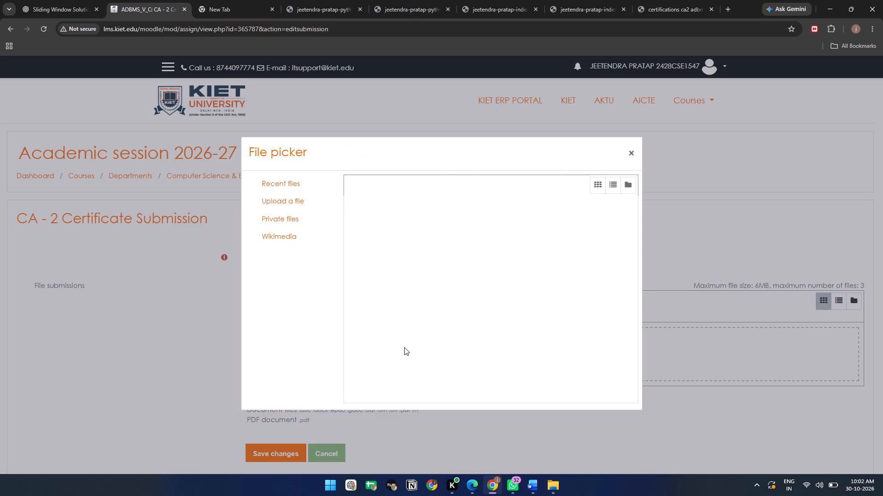
{"action": "left_click", "coordinate": [386, 228]}
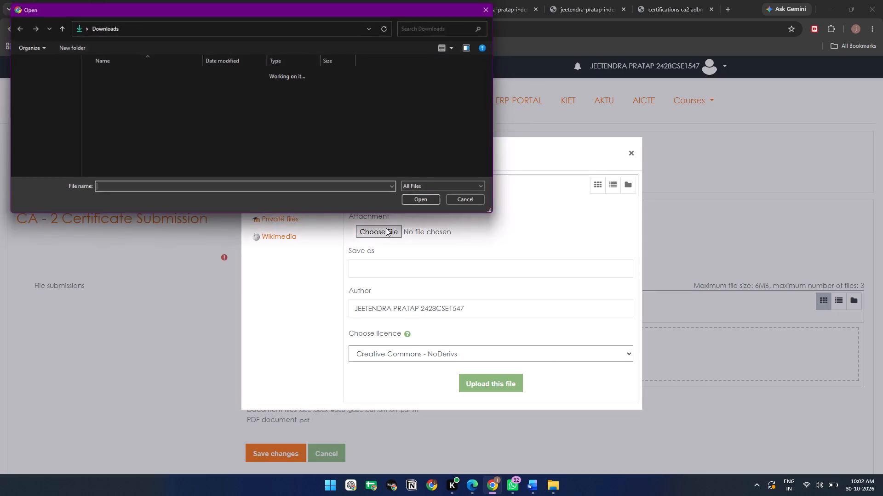
{"action": "left_click", "coordinate": [152, 85]}
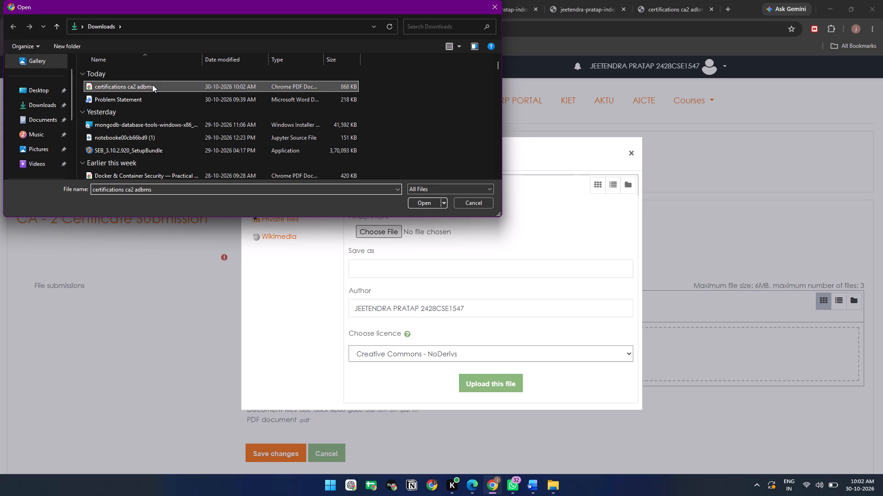
{"action": "left_click", "coordinate": [421, 204]}
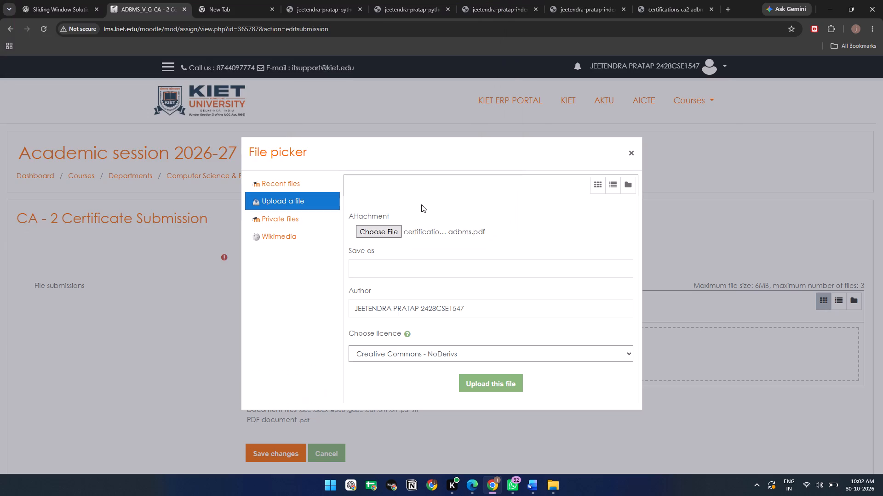
{"action": "left_click", "coordinate": [387, 266]}
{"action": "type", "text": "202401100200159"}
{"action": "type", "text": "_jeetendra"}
{"action": "left_click", "coordinate": [484, 383]}
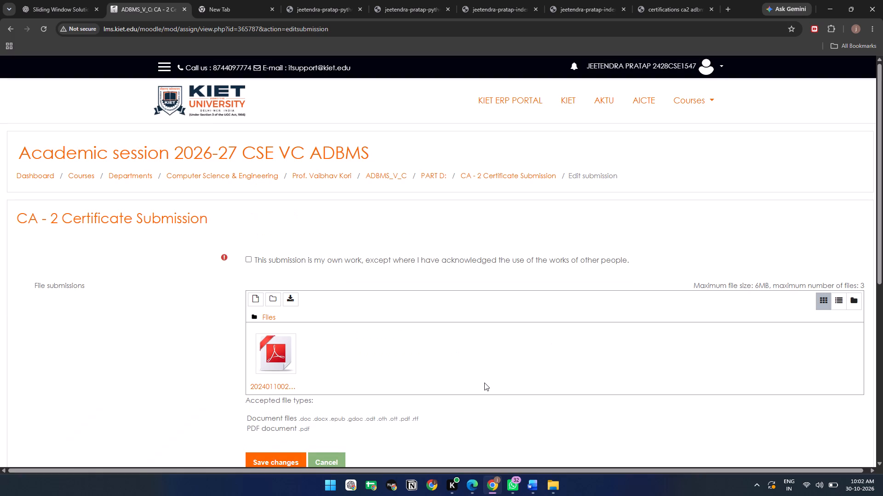
Accept the statement that the submission is the student's own work and save the submission.
{"action": "left_click", "coordinate": [252, 258]}
{"action": "left_click", "coordinate": [252, 259]}
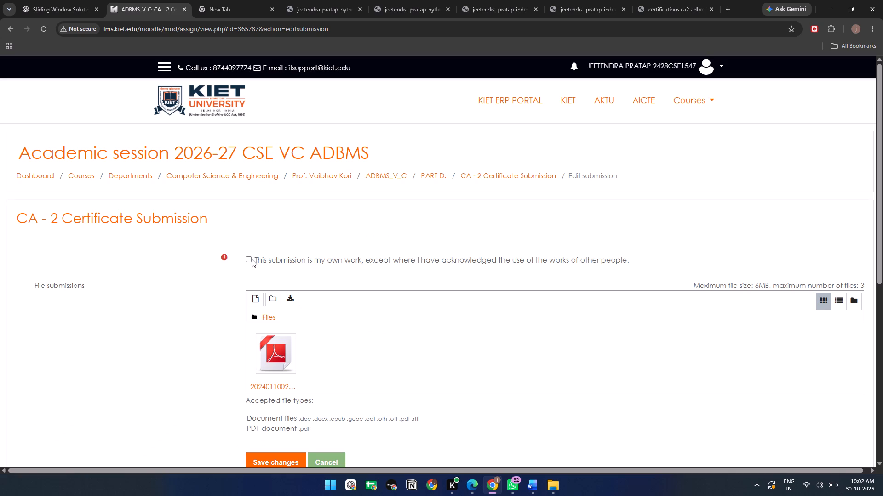
{"action": "left_click", "coordinate": [250, 259]}
{"action": "scroll", "coordinate": [344, 298], "scroll_direction": "down", "scroll_amount": 2}
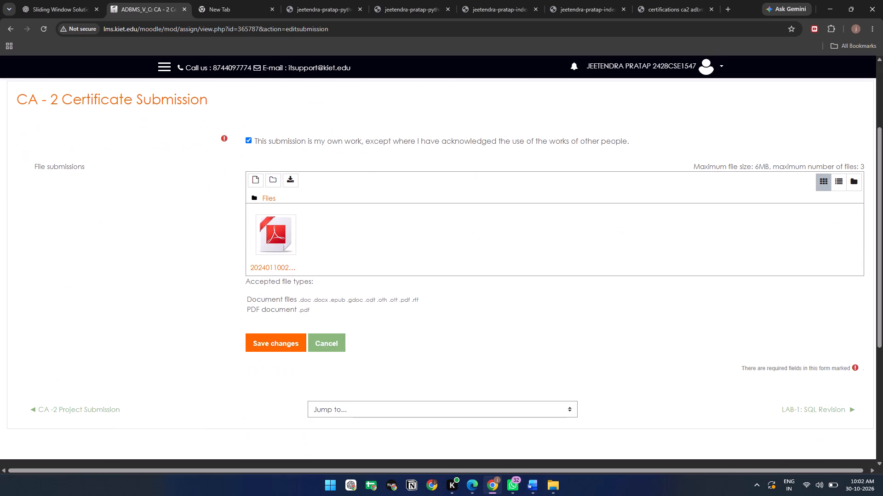
{"action": "left_click", "coordinate": [283, 344]}
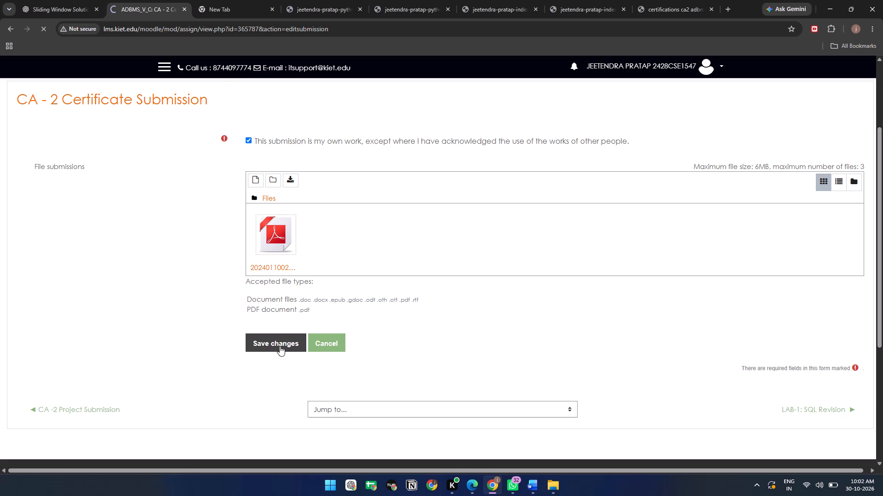
{"action": "left_click", "coordinate": [280, 344]}
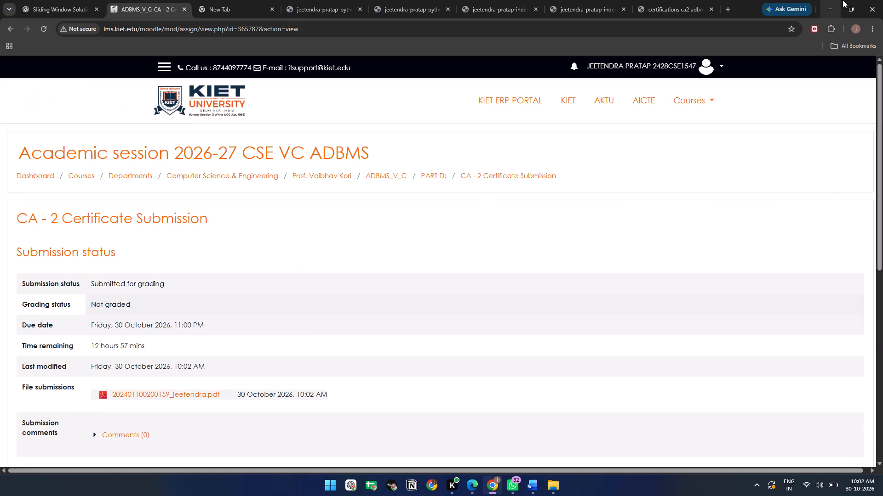
Close the Chrome window with the submission page, and close the Word certificate document without saving its changes.
{"action": "left_click", "coordinate": [881, 0]}
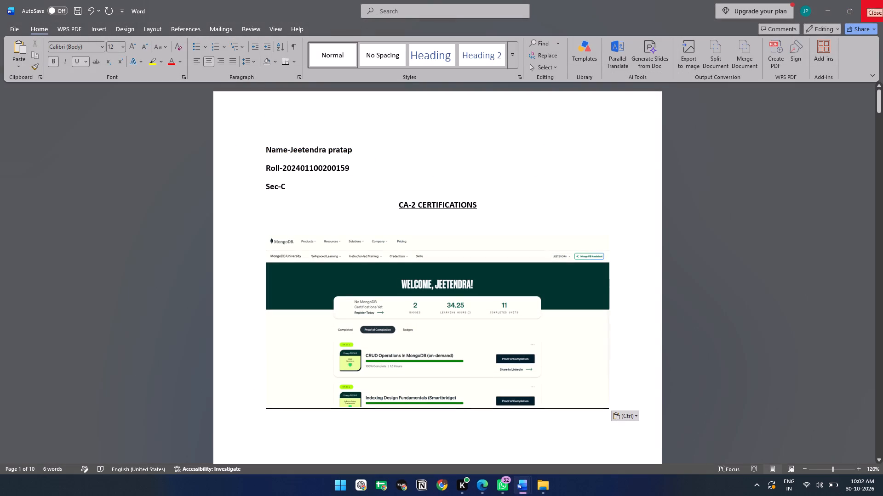
{"action": "left_click", "coordinate": [882, 0]}
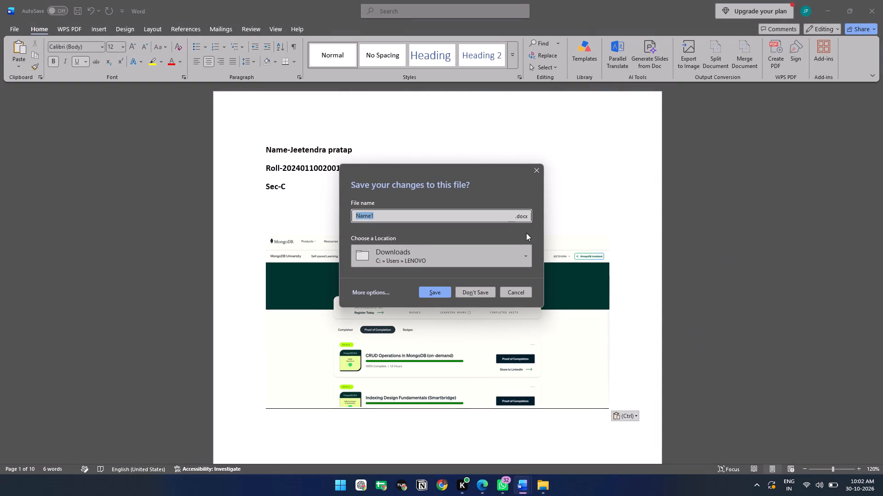